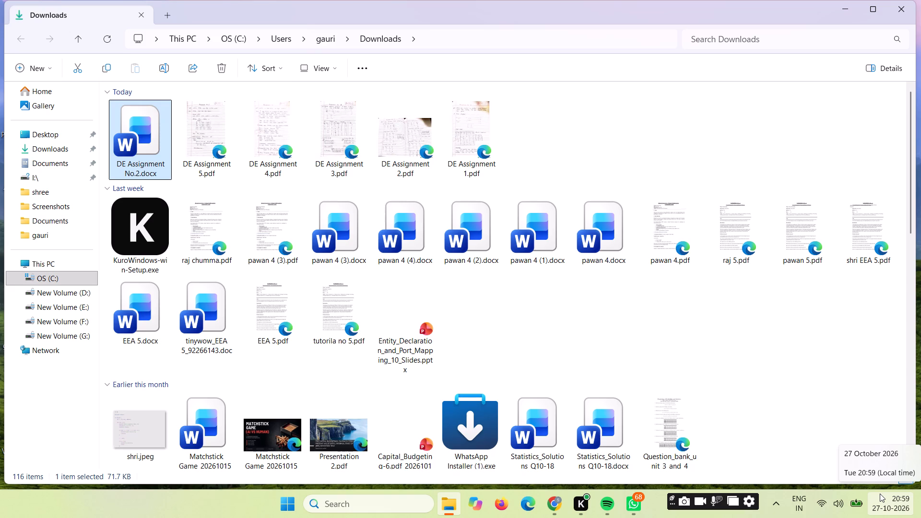
In Chrome, choose DE Assignment 2.pdf from Downloads, upload it to the Assignment No.3 submission and save the changes.
drag(783, 517, 799, 485)
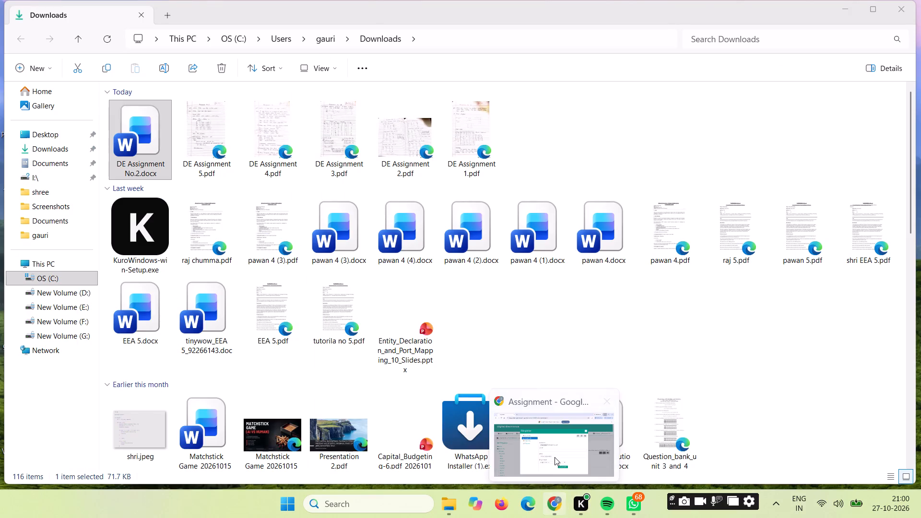
click(554, 451)
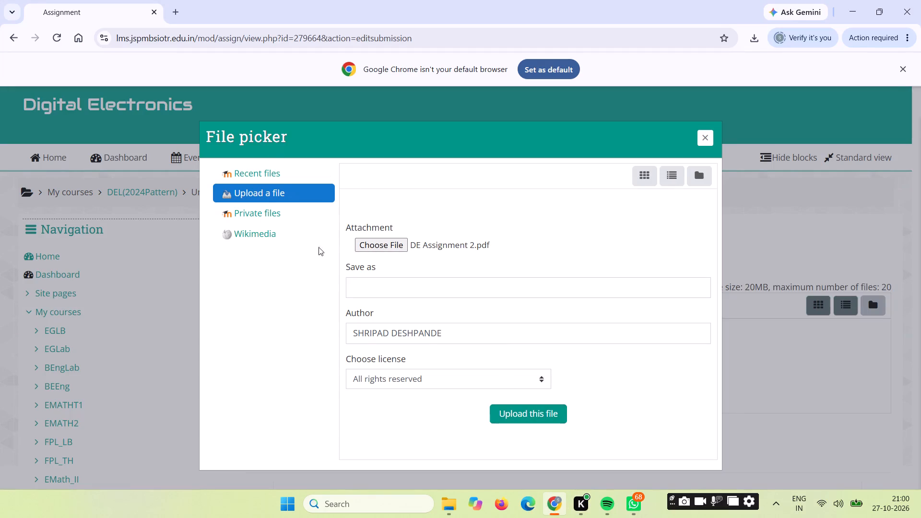
click(377, 246)
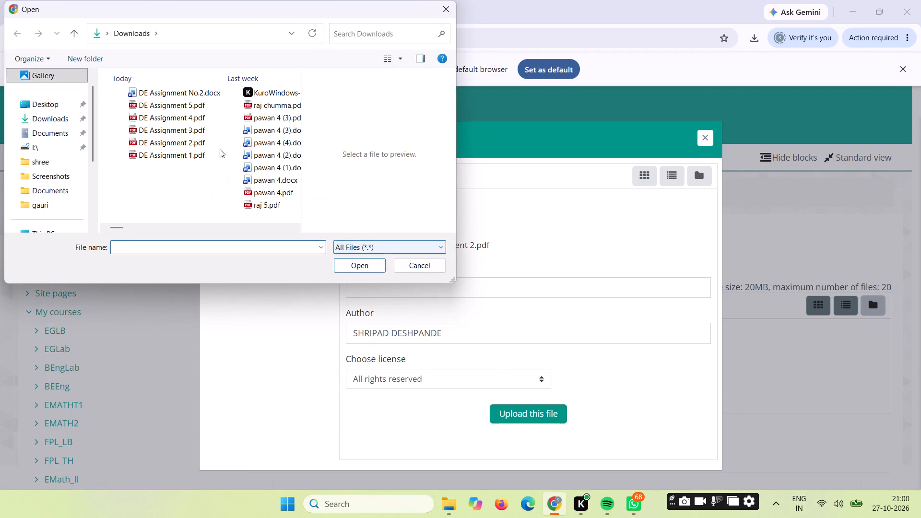
double_click(199, 144)
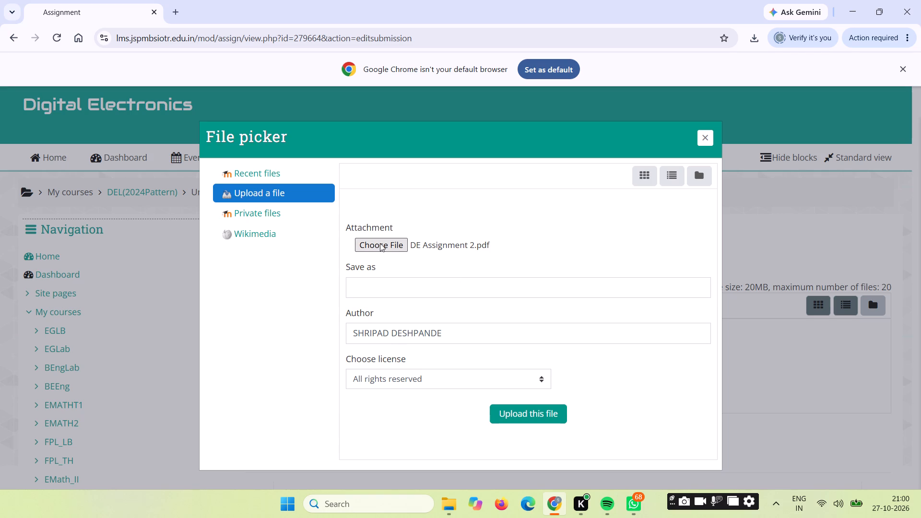
click(523, 409)
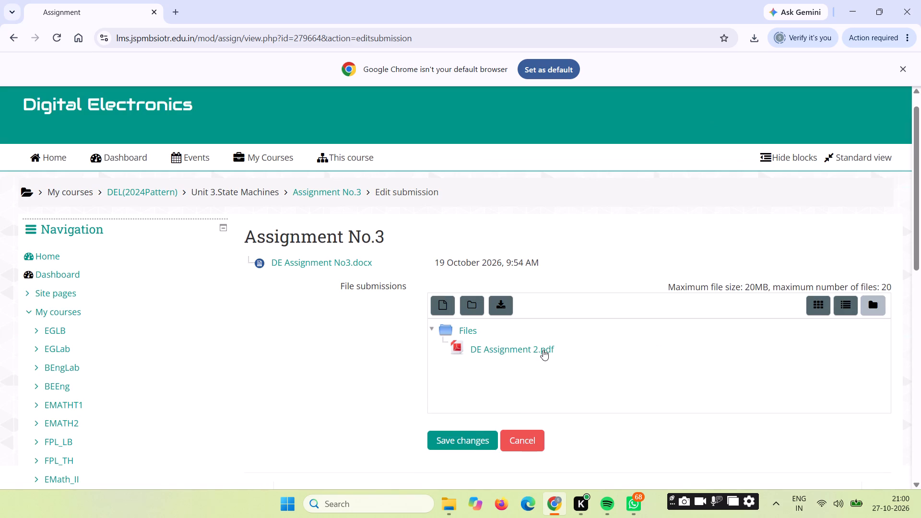
click(463, 435)
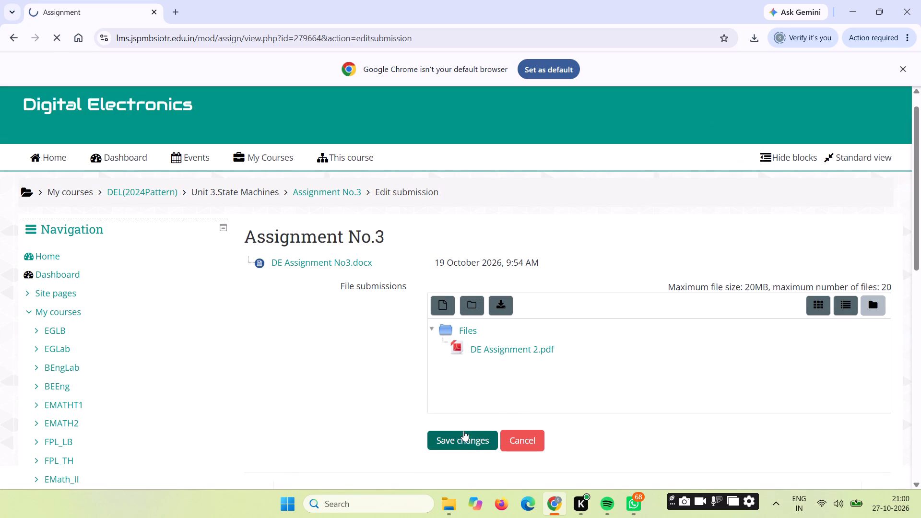
Edit the submission, append "Roll No" and the student's roll number in parentheses to the file name DE Assignment 2.pdf, and save.
scroll(525, 347, down, 3)
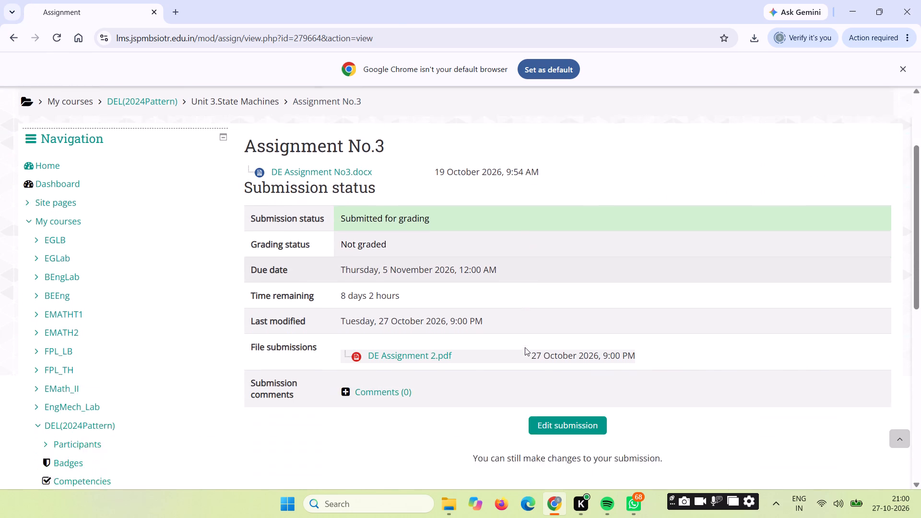
click(568, 359)
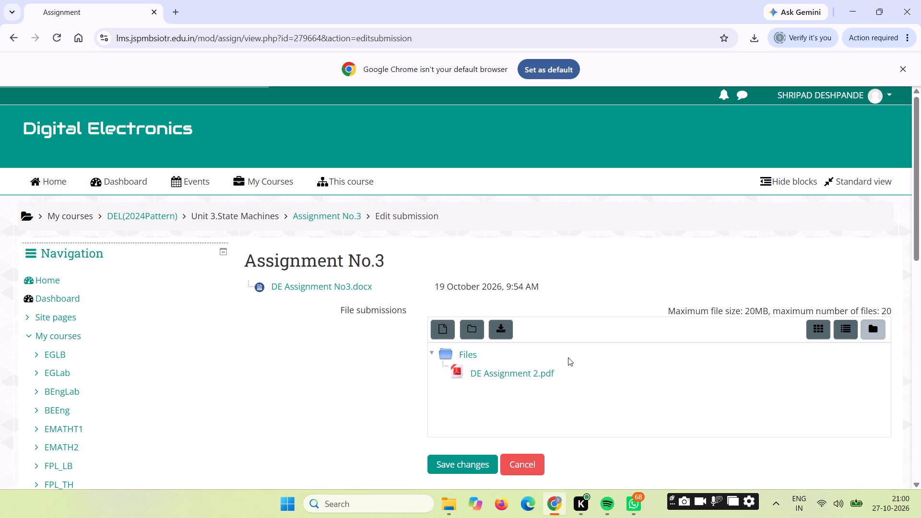
click(539, 371)
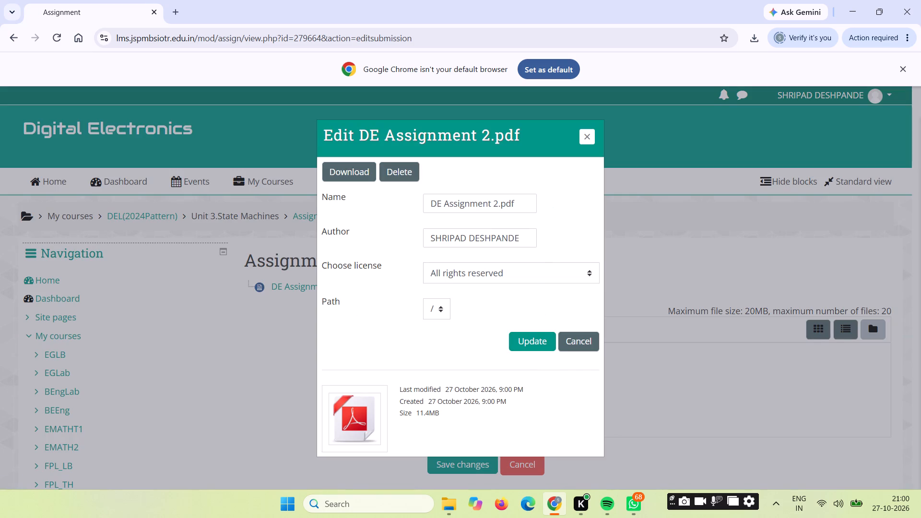
click(522, 201)
key(space)
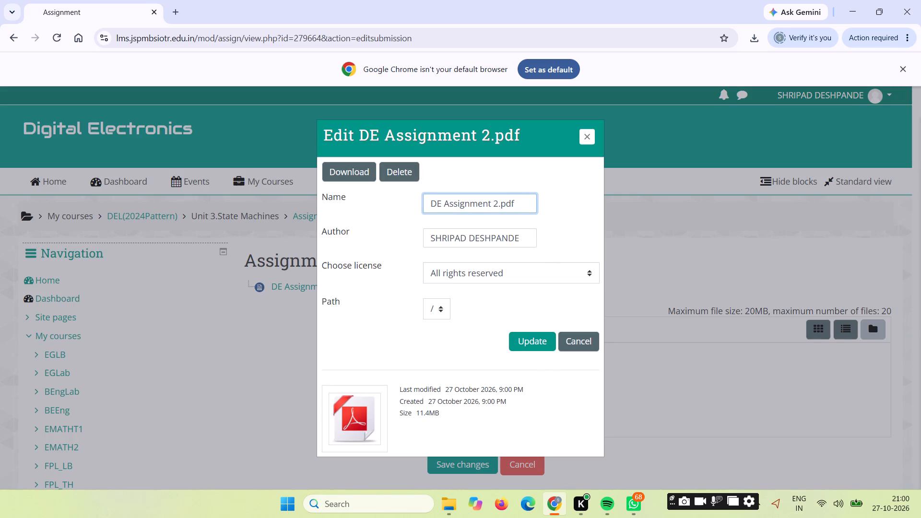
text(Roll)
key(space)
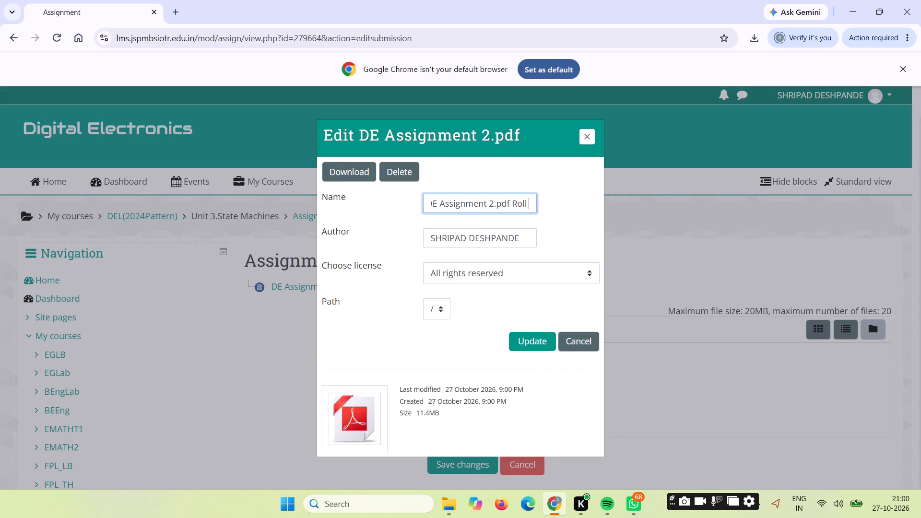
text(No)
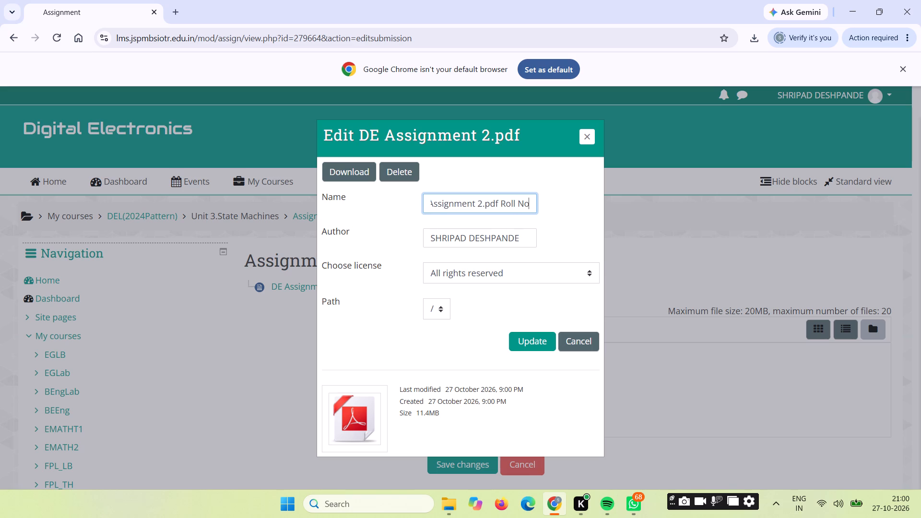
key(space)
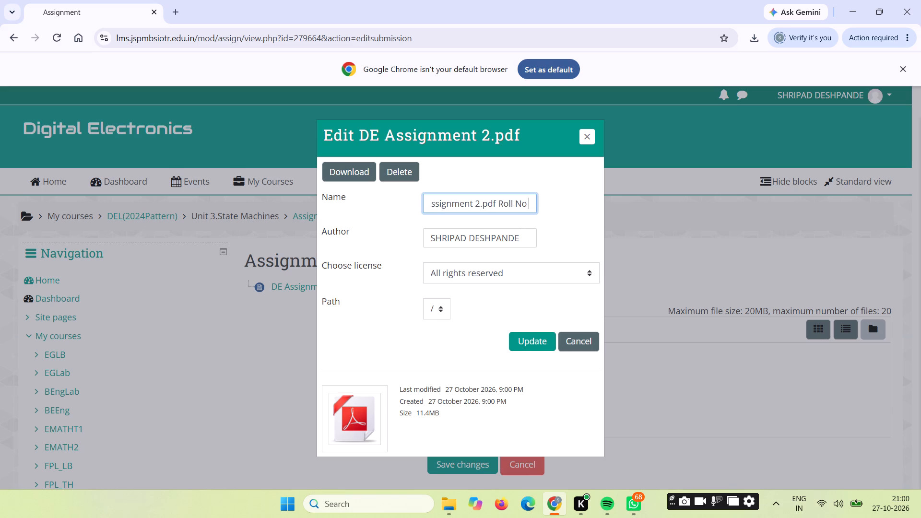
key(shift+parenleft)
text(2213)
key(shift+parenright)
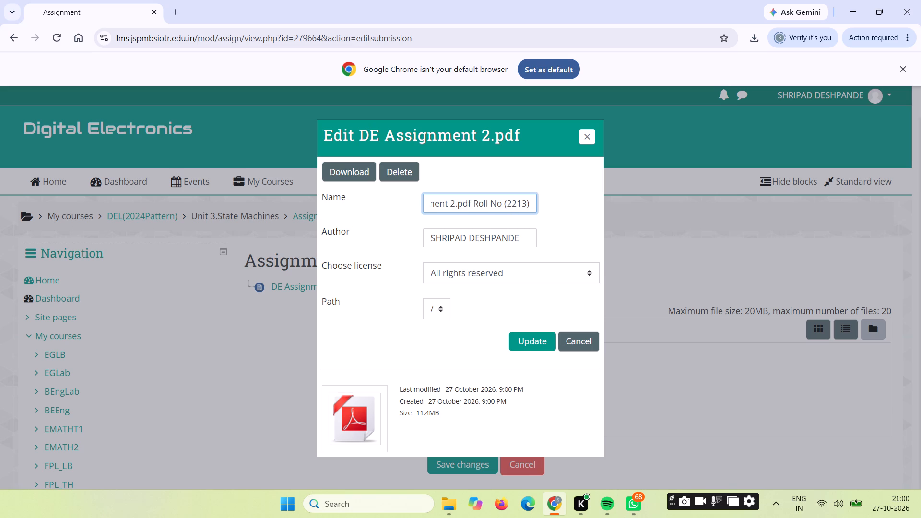
click(534, 341)
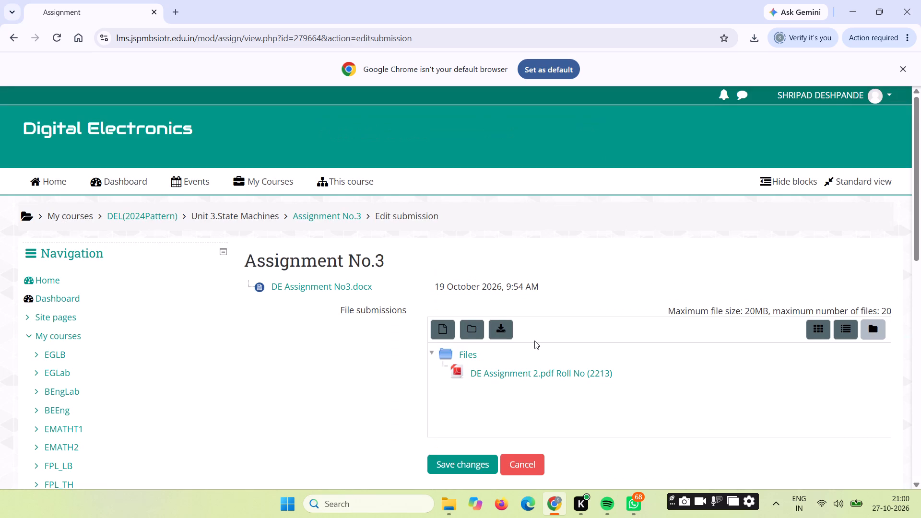
scroll(534, 341, down, 1)
click(452, 397)
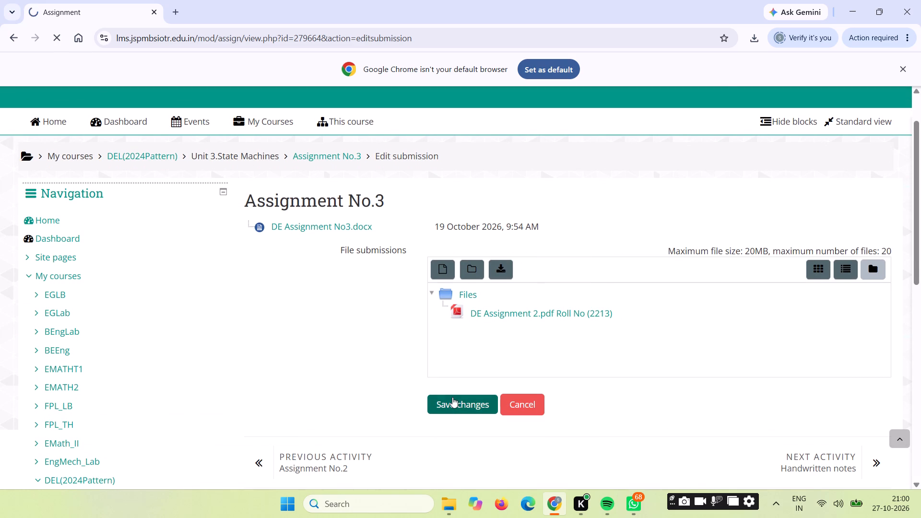
View the next activity, Handwritten notes, and return to Assignment No.3.
scroll(452, 397, down, 3)
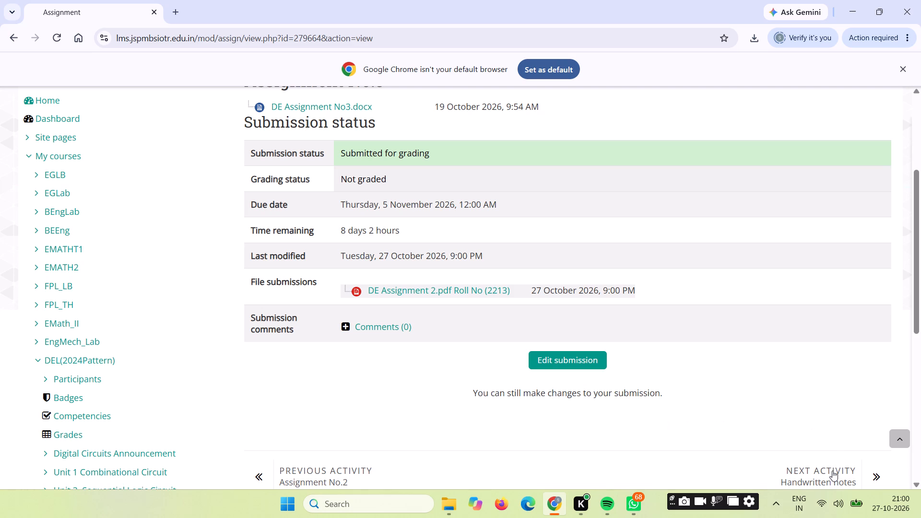
click(817, 469)
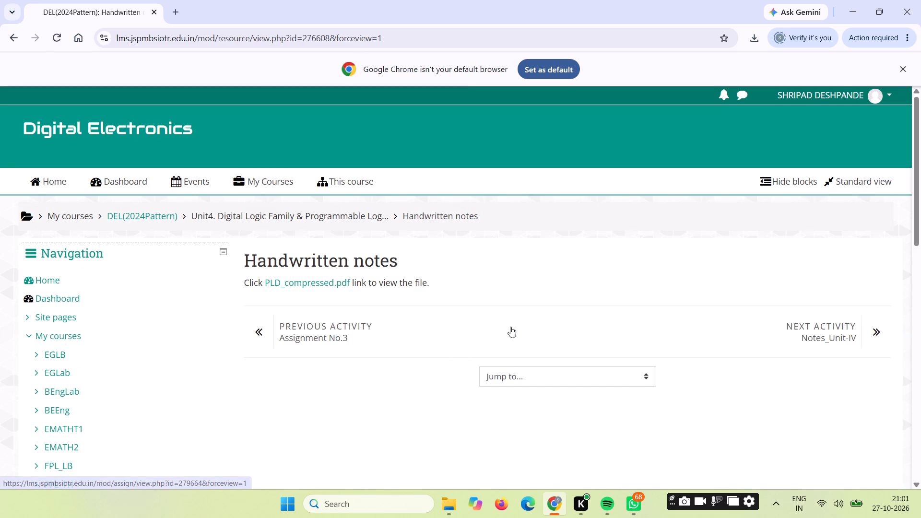
scroll(510, 327, down, 1)
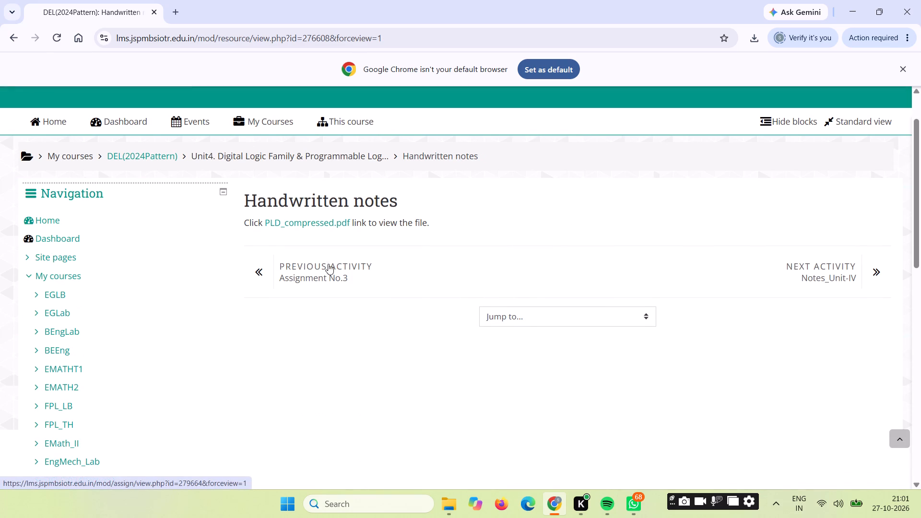
click(263, 268)
Reopen the Assignment No.3 submission for editing and delete the uploaded DE Assignment 2.pdf file from it.
scroll(326, 268, down, 2)
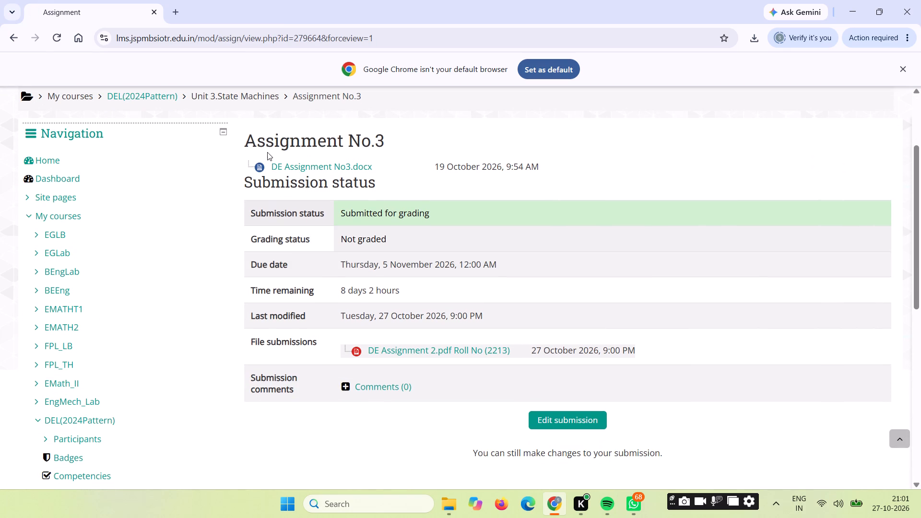
scroll(308, 344, down, 3)
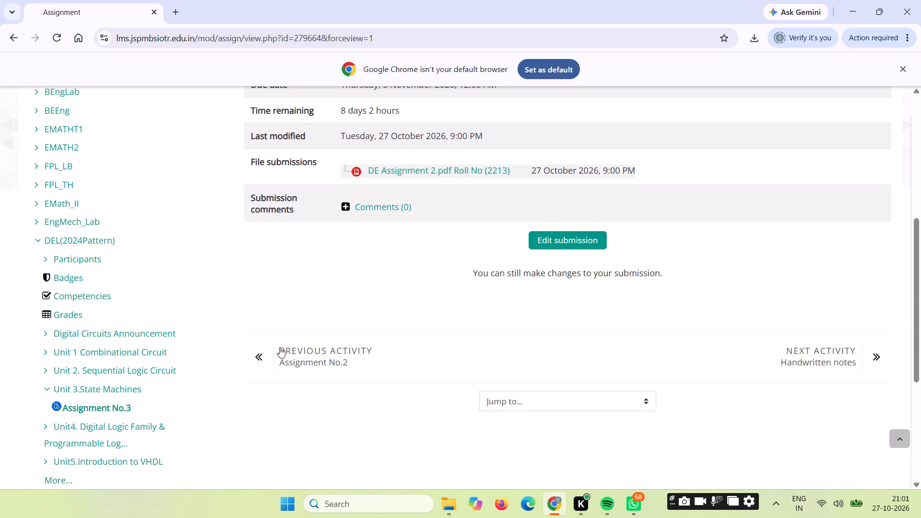
scroll(333, 347, up, 2)
click(596, 356)
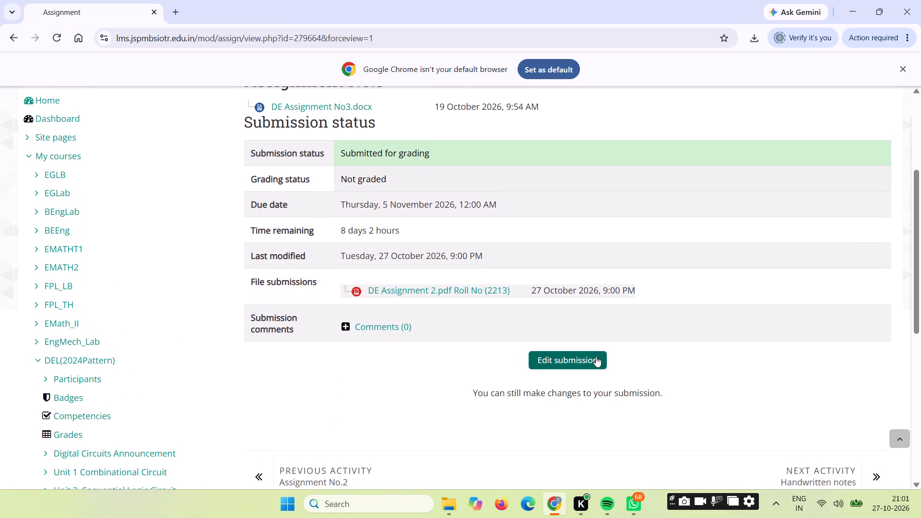
scroll(579, 358, down, 1)
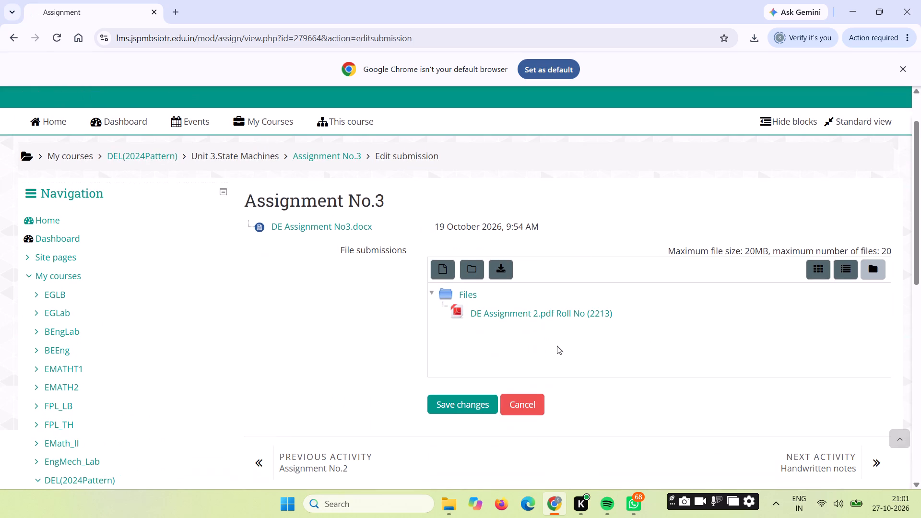
right_click(542, 313)
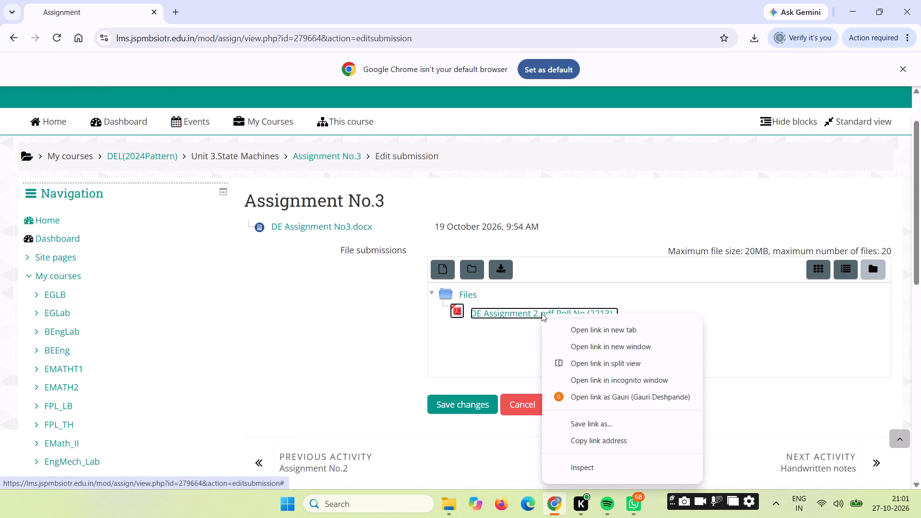
click(493, 333)
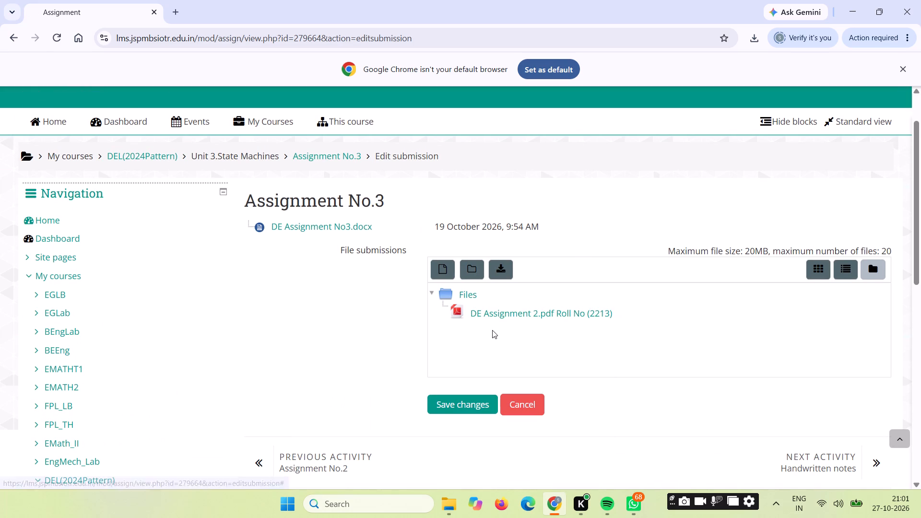
click(494, 310)
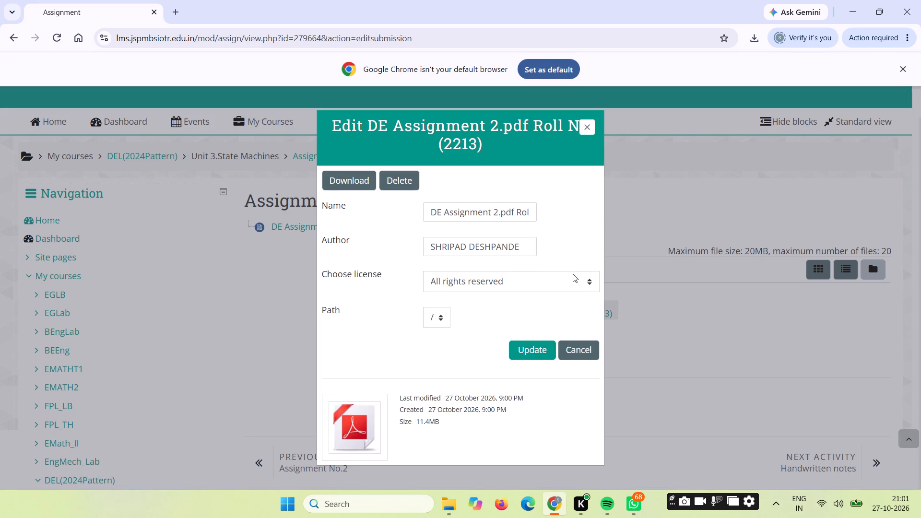
click(502, 212)
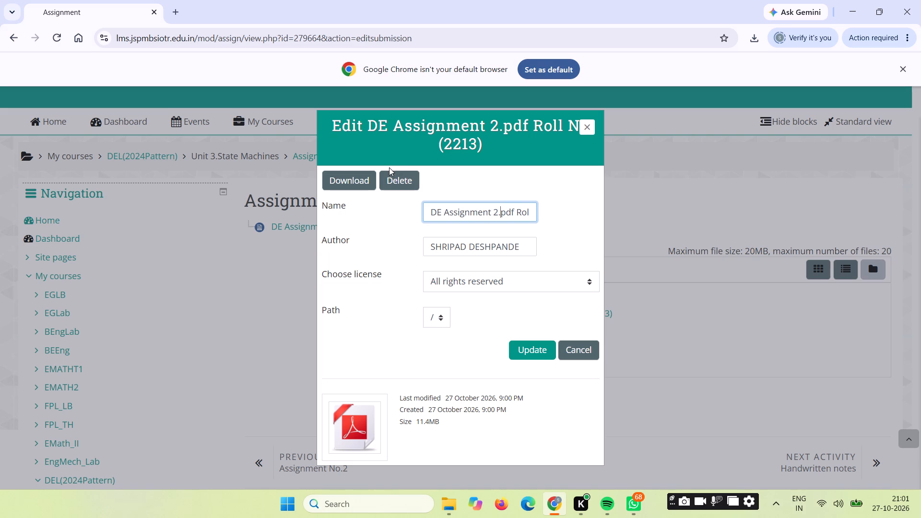
click(402, 179)
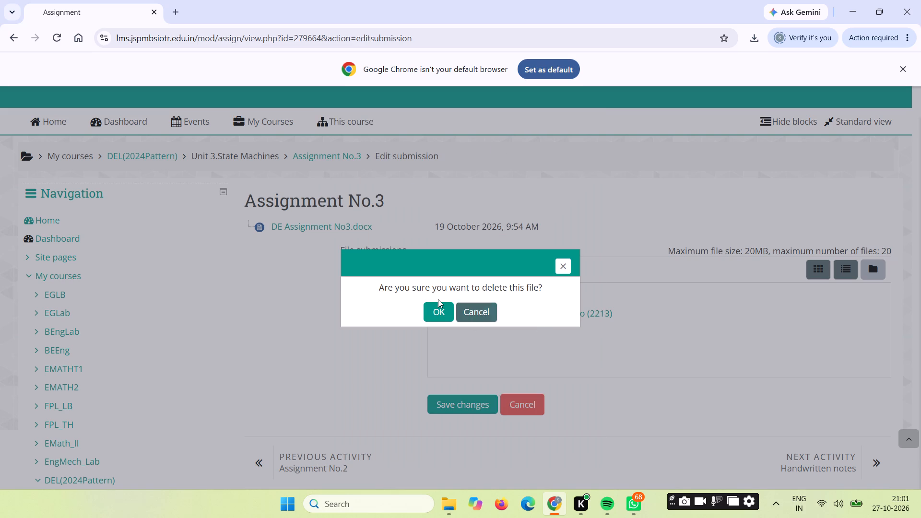
click(438, 299)
click(432, 309)
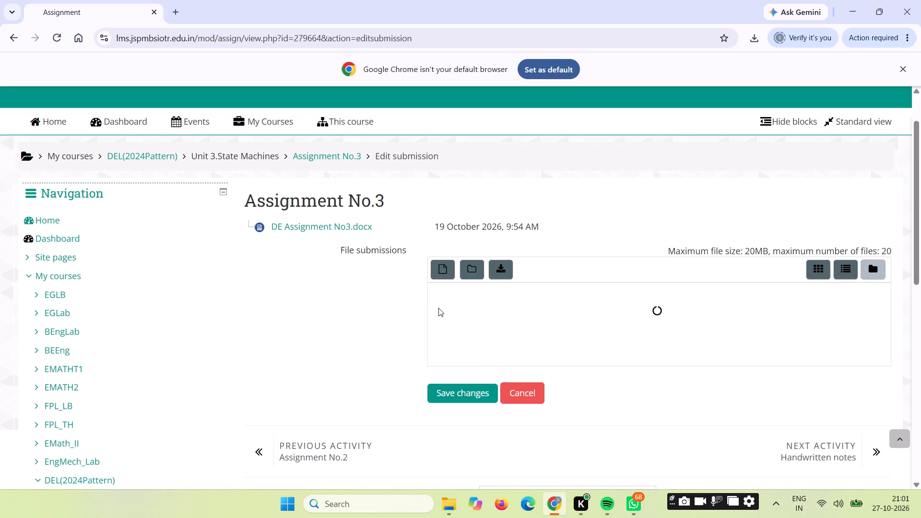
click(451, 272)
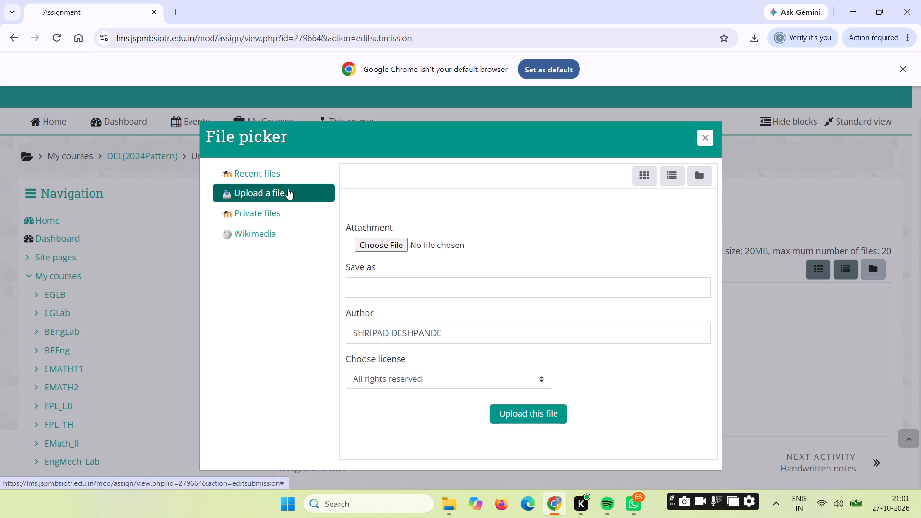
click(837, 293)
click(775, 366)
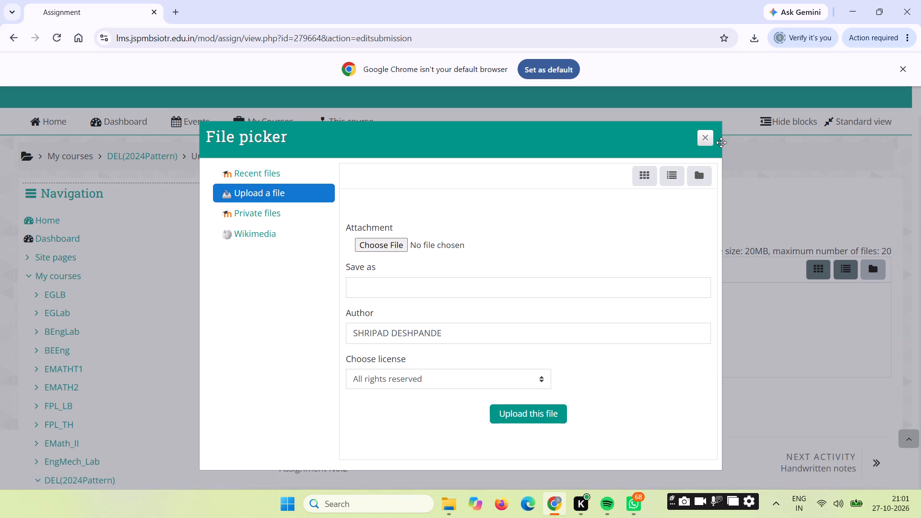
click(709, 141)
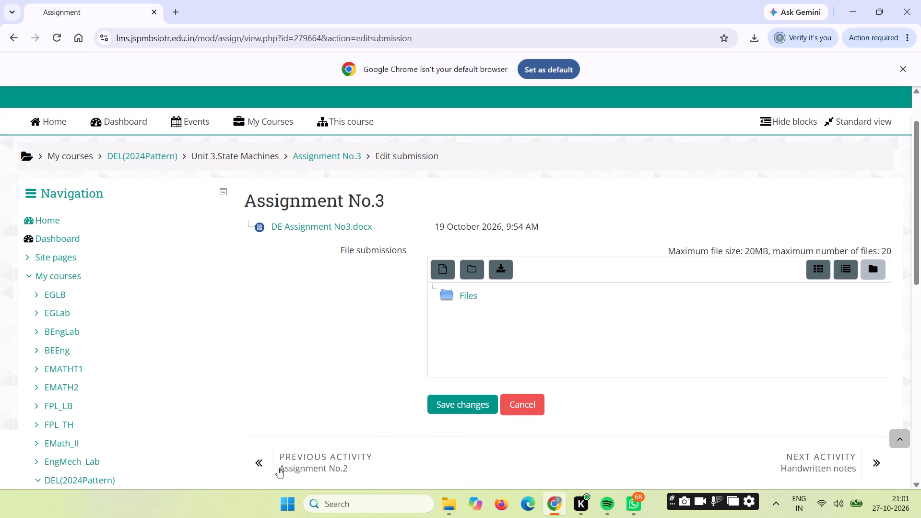
Leave the Assignment No.3 submission edit without saving and go to the previous activity, Assignment No.2.
click(278, 465)
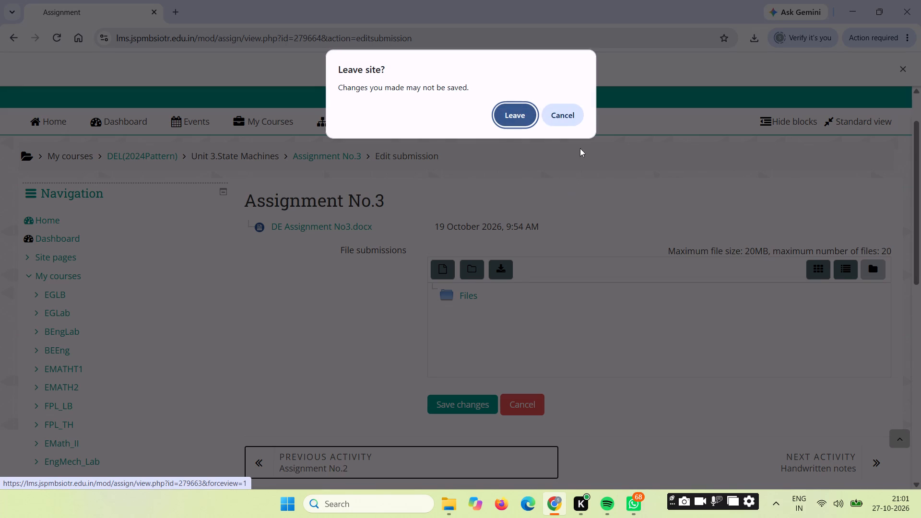
click(576, 115)
scroll(440, 227, down, 2)
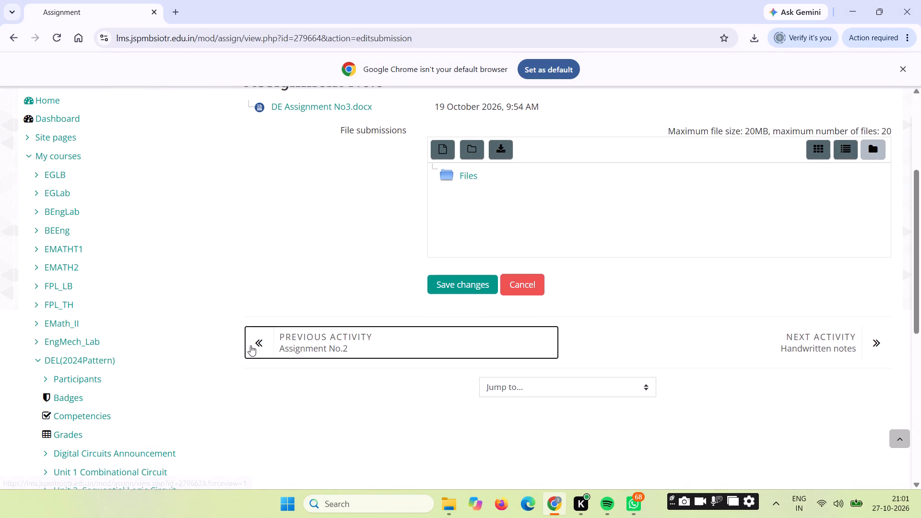
click(250, 345)
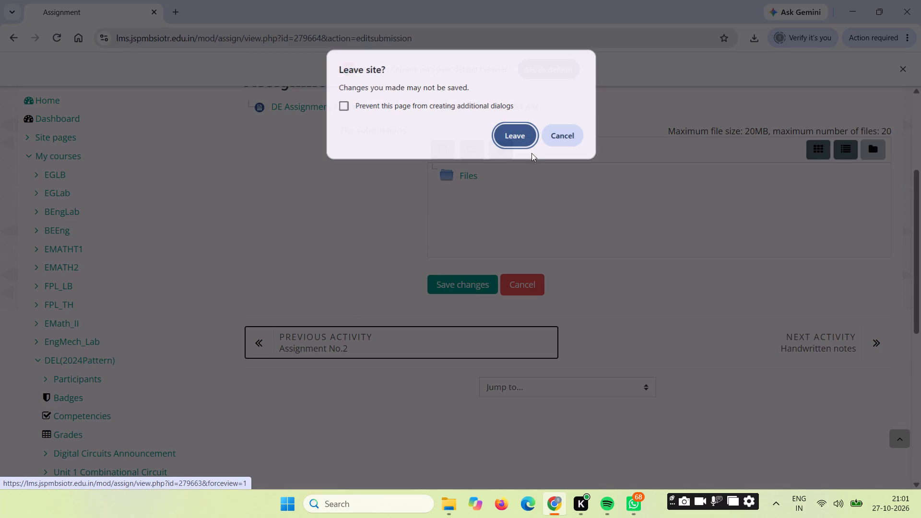
click(528, 138)
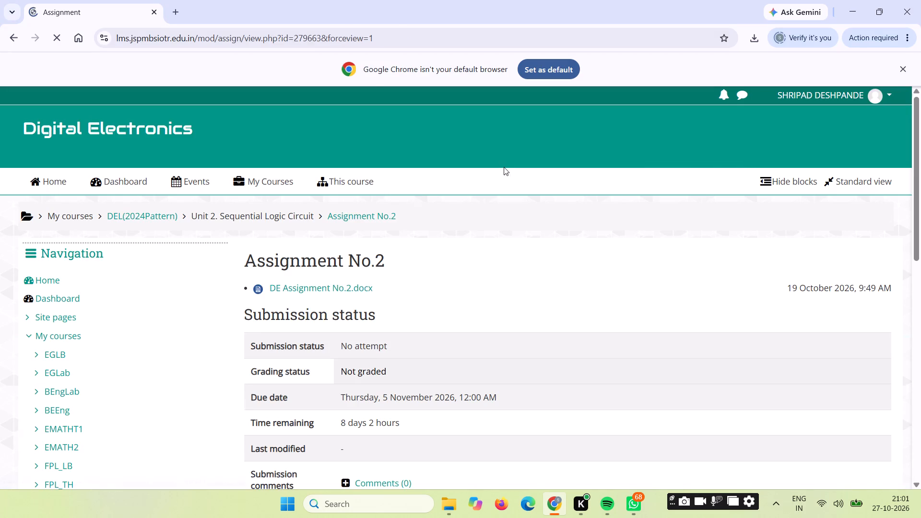
Add a submission to Assignment No.2 and upload DE Assignment 2.pdf from Downloads to it.
scroll(443, 271, down, 3)
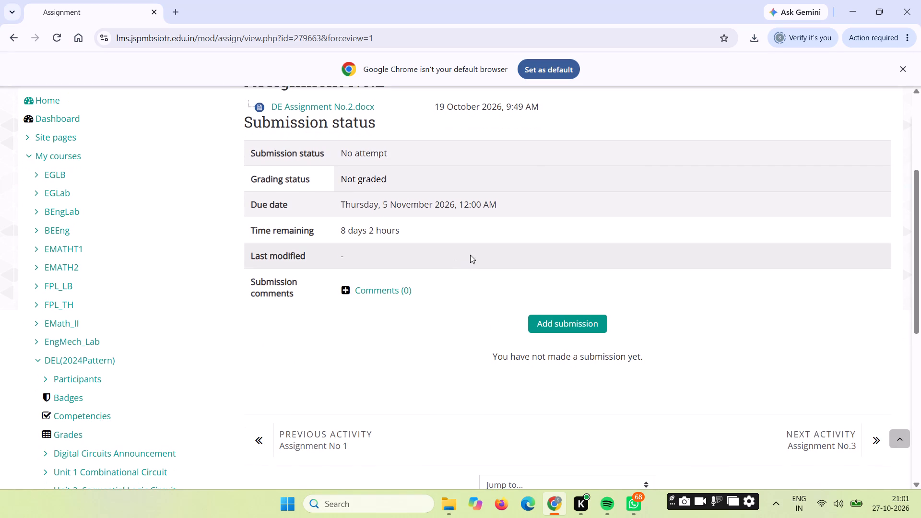
click(588, 325)
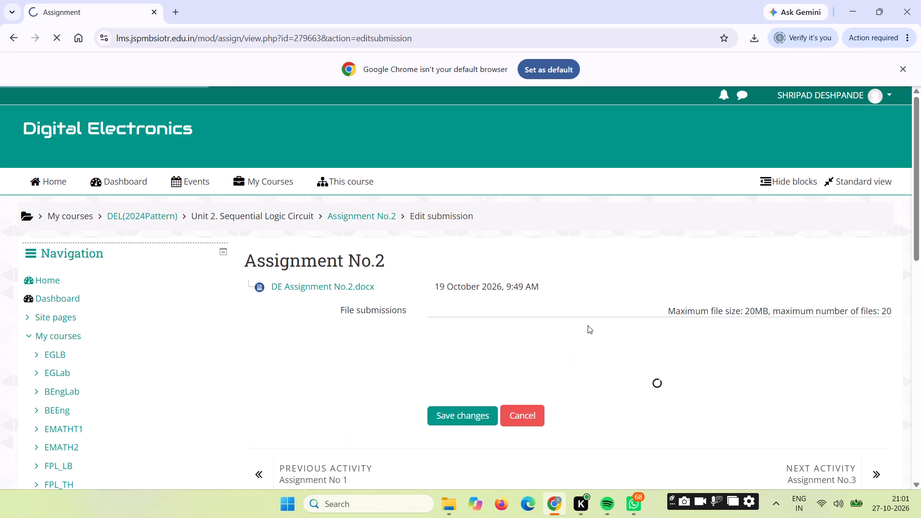
click(447, 333)
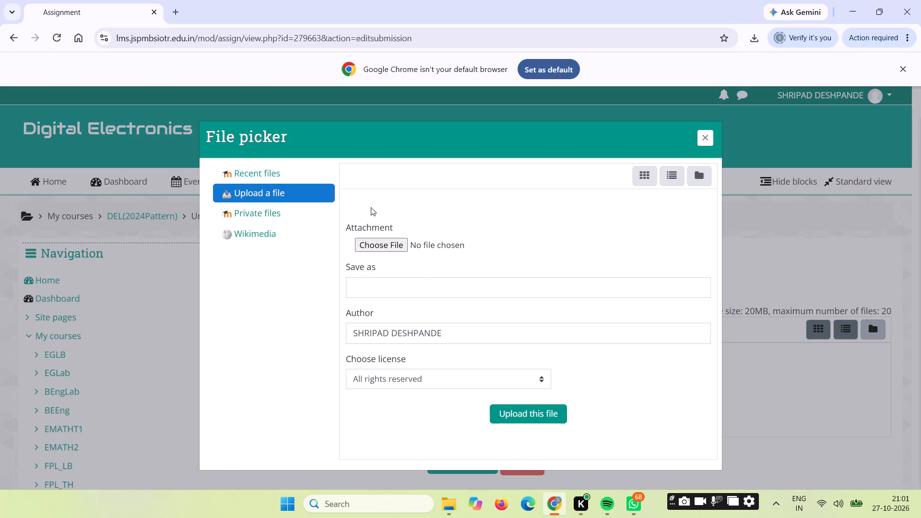
click(371, 250)
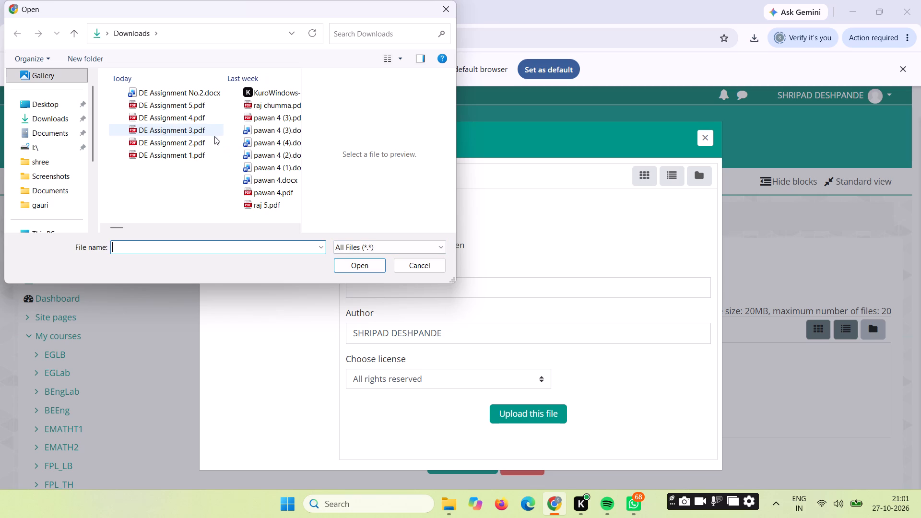
double_click(210, 141)
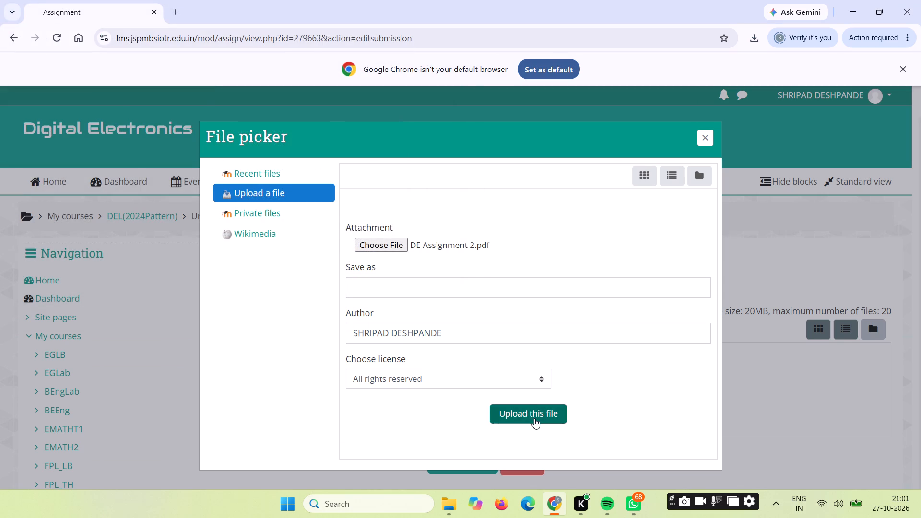
click(464, 248)
click(466, 243)
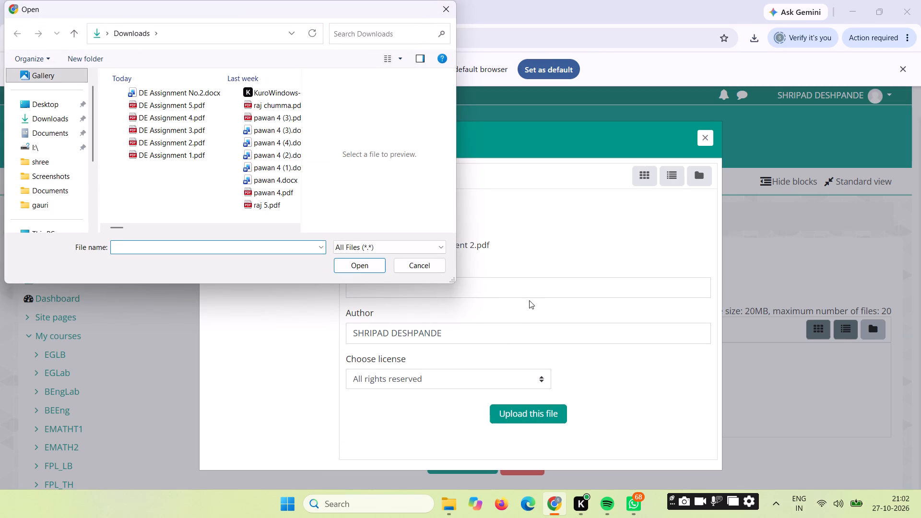
click(534, 233)
click(442, 9)
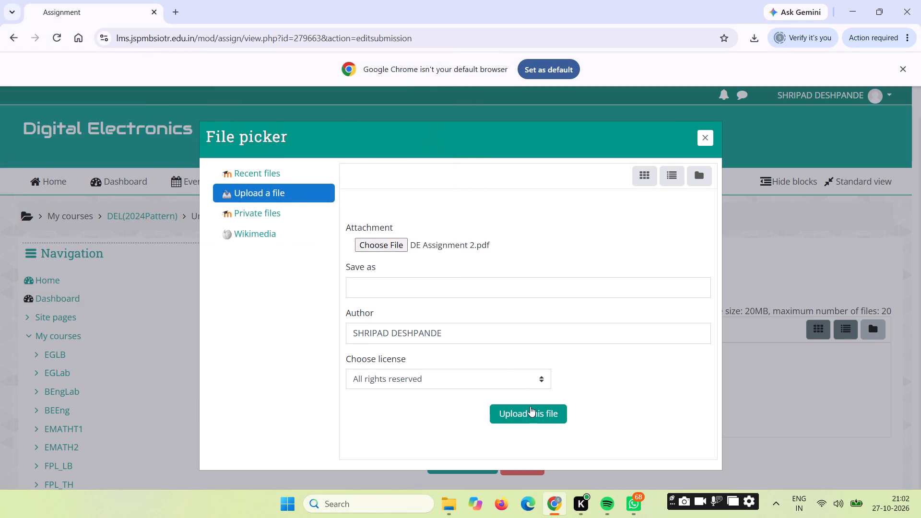
click(523, 412)
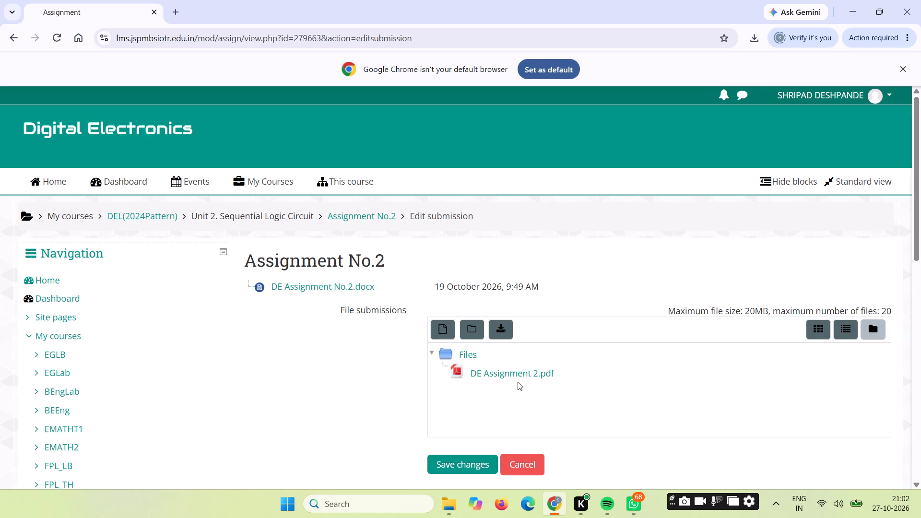
Append "RollNo" and the student's roll number in parentheses to the uploaded file's name, and save the Assignment No.2 submission.
click(523, 369)
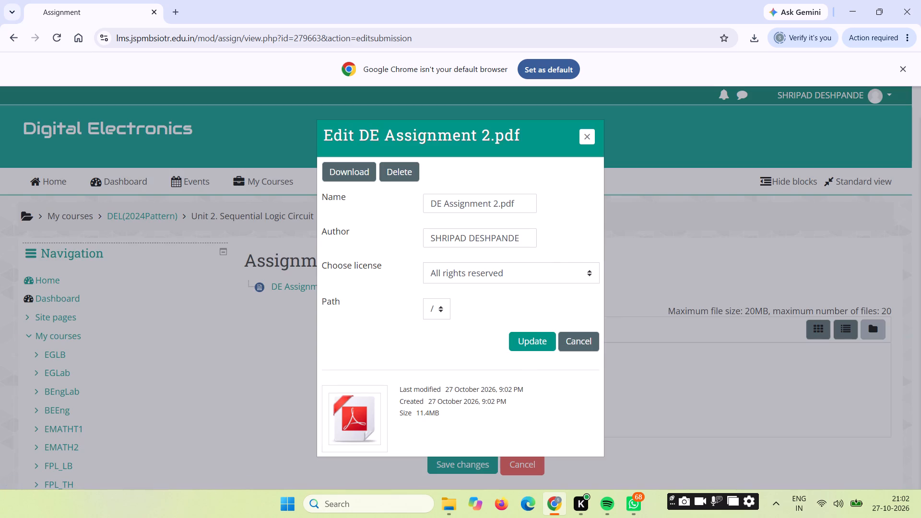
click(519, 205)
key(space)
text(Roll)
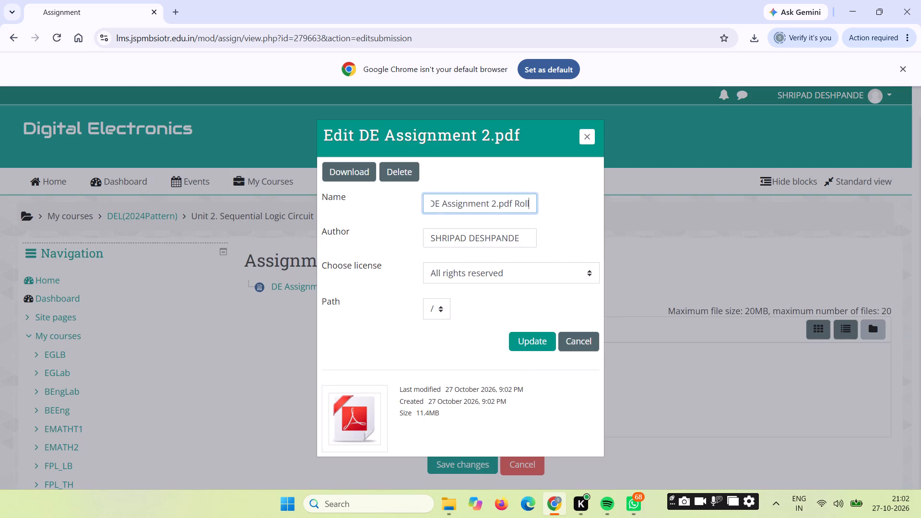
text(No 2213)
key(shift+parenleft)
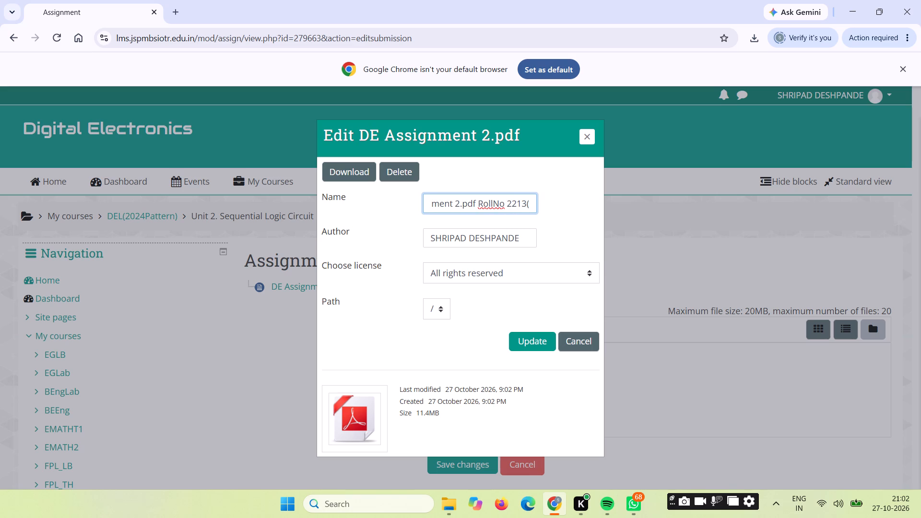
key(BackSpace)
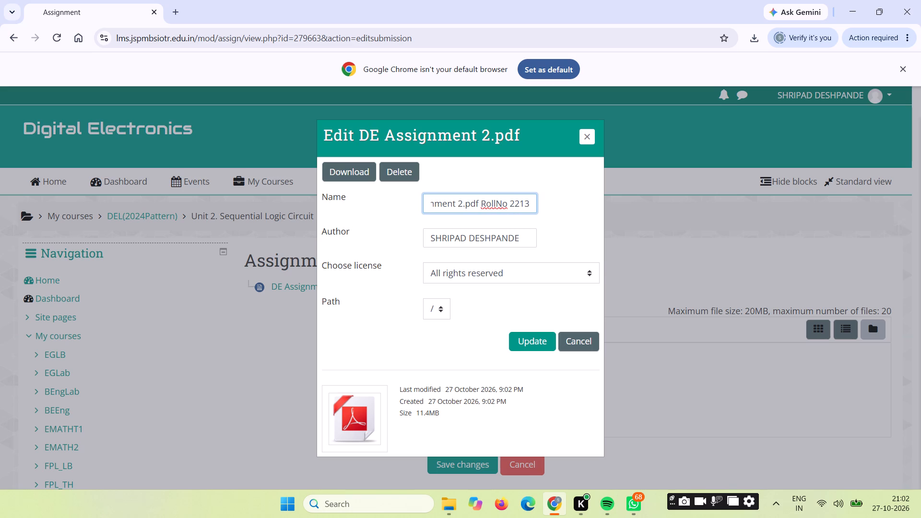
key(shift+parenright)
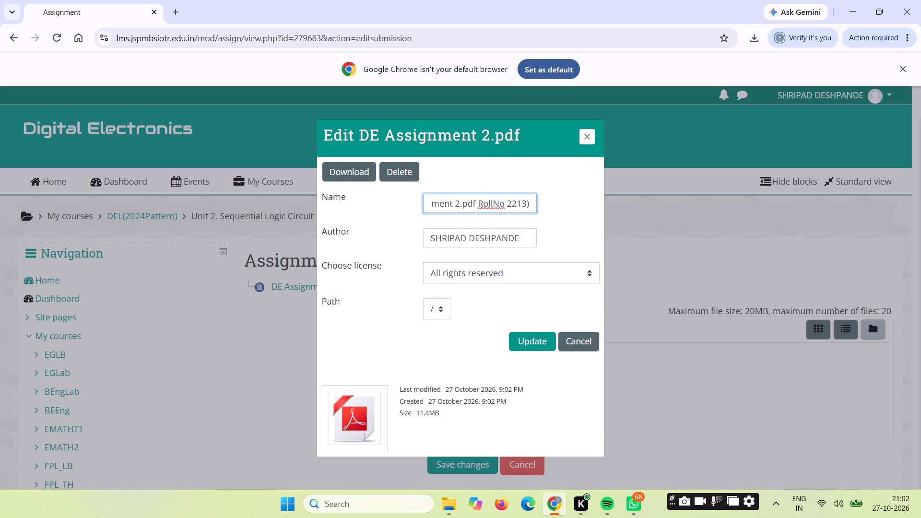
drag(518, 206, 503, 206)
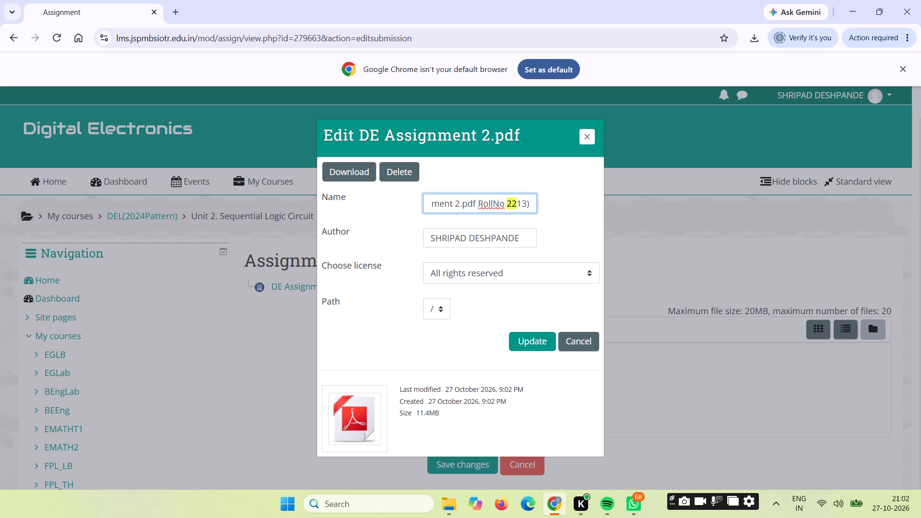
drag(503, 206, 510, 206)
click(507, 205)
key(shift+parenleft)
click(528, 203)
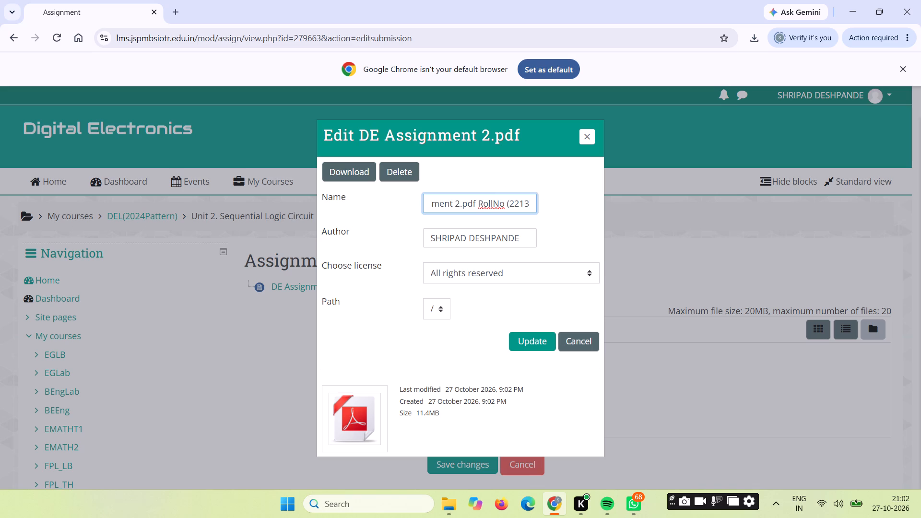
click(527, 203)
key(shift+parenright)
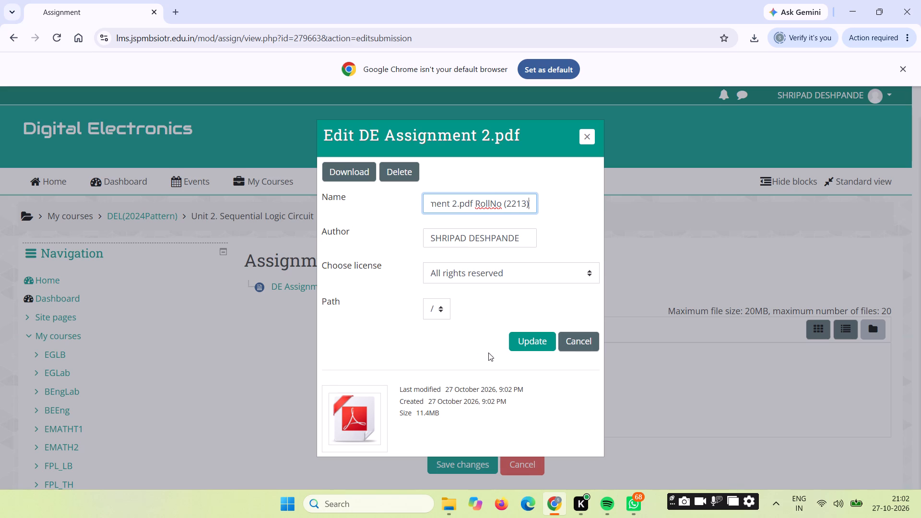
click(530, 341)
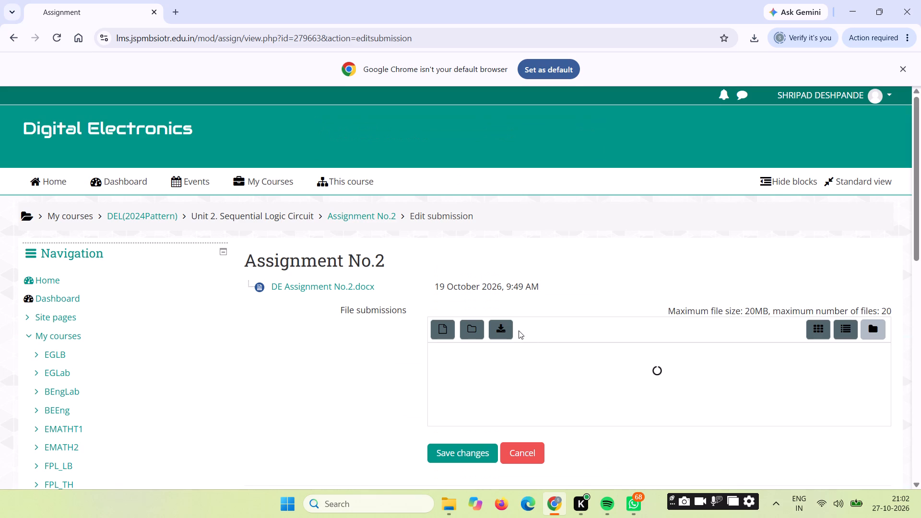
scroll(519, 329, down, 1)
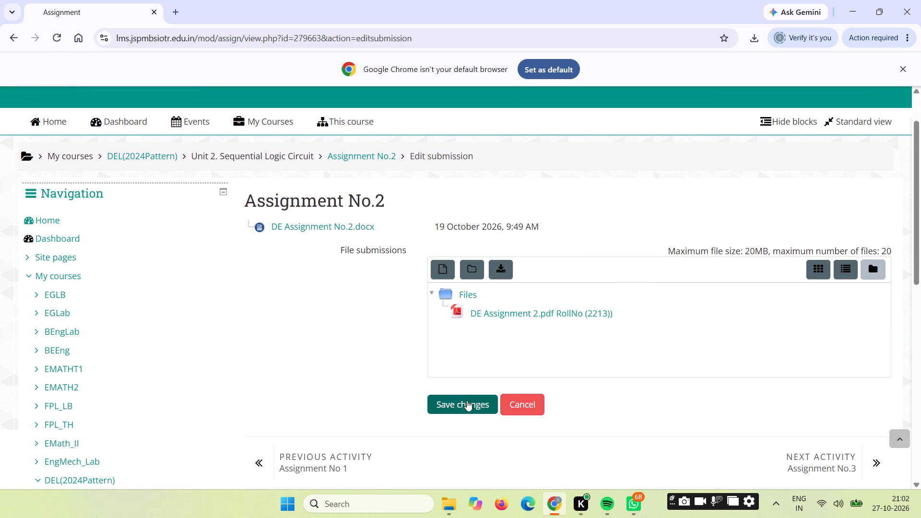
click(467, 400)
Go to the next activity, Assignment No.3, and download the DE Assignment 2 file submitted there.
scroll(467, 386, down, 3)
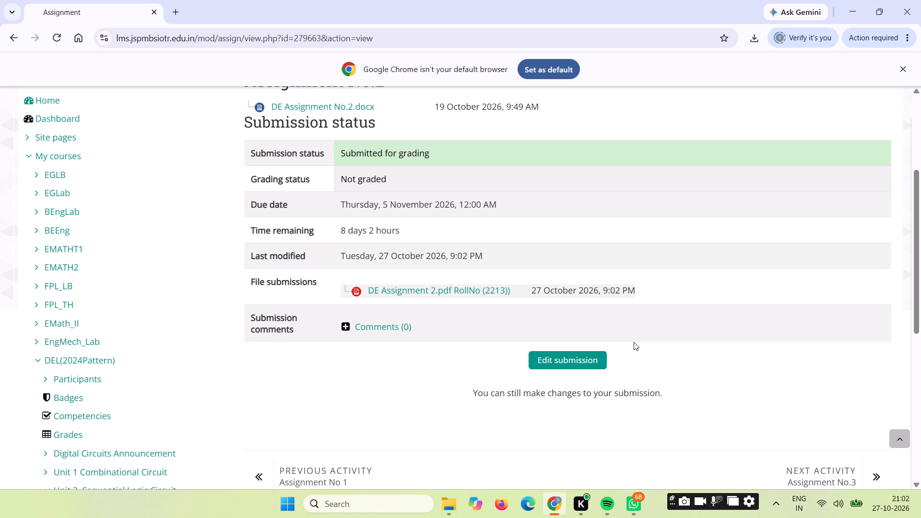
scroll(634, 342, down, 1)
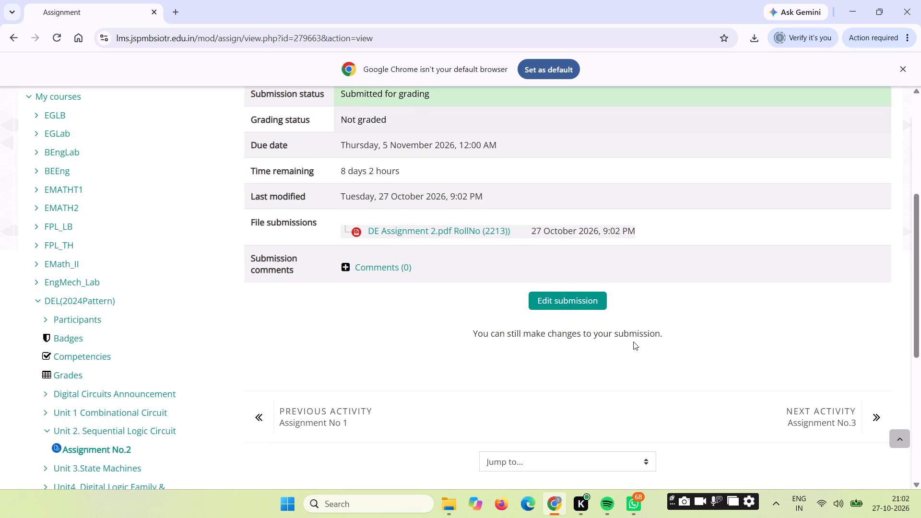
click(886, 408)
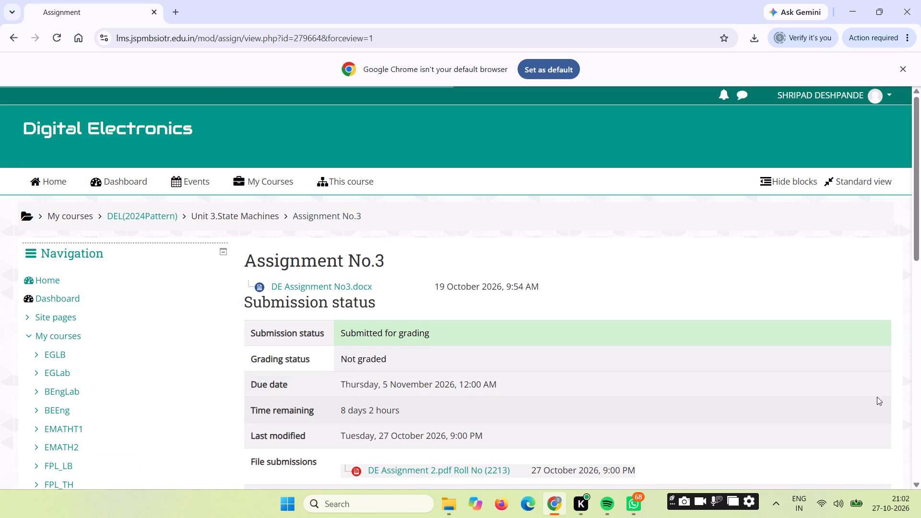
scroll(551, 303, down, 3)
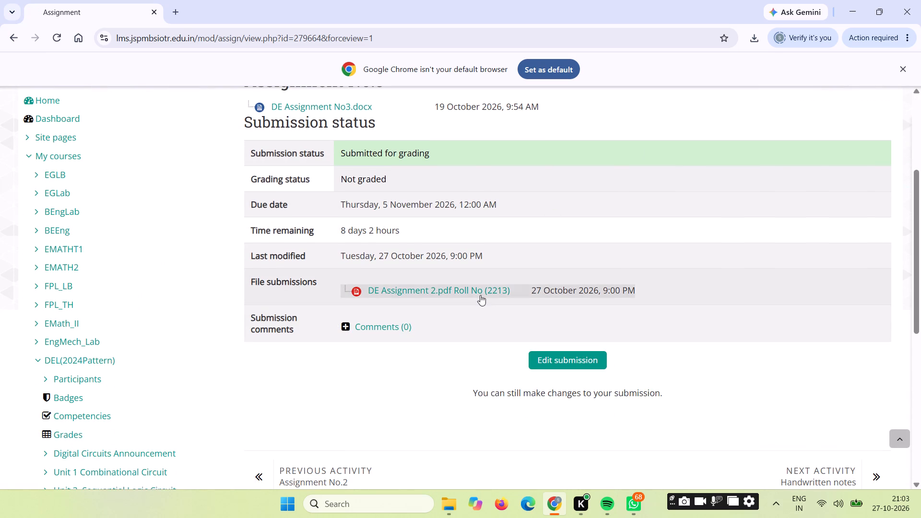
click(480, 295)
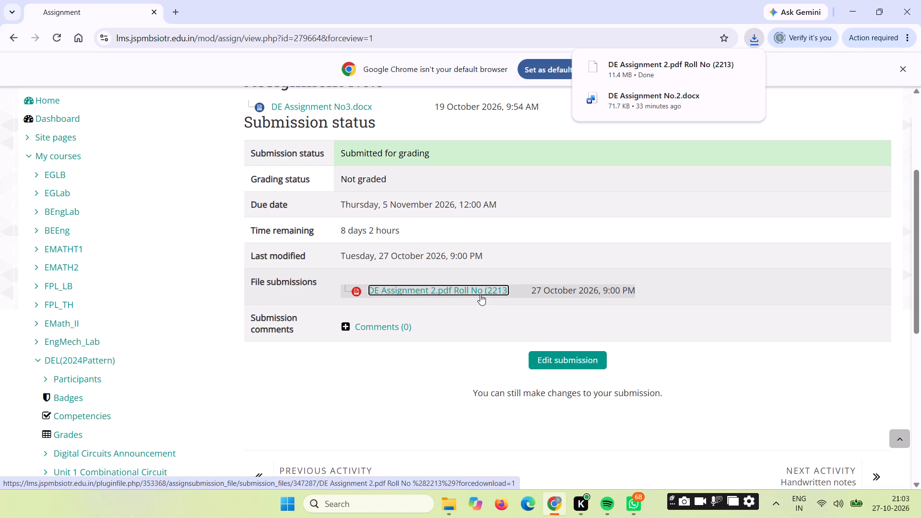
click(480, 294)
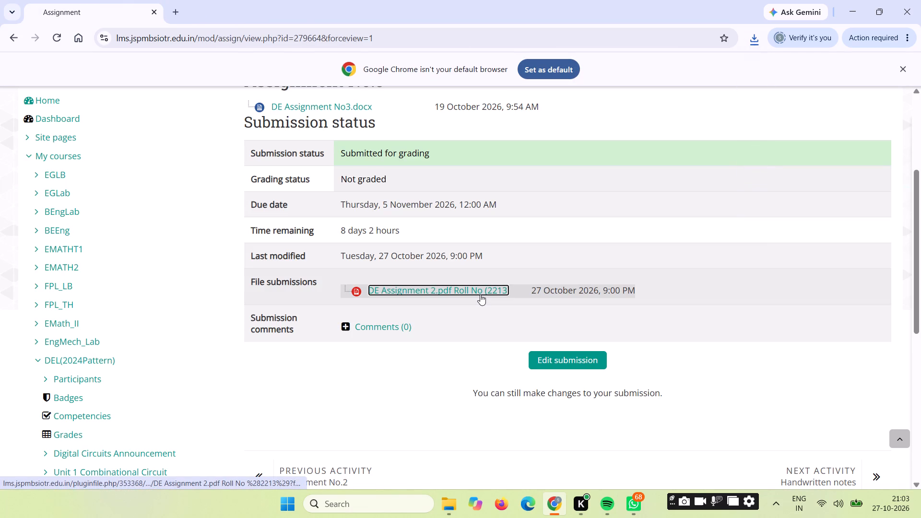
Open the Assignment No.3 submission for editing and choose DE Assignment 3.pdf from Downloads as the file to upload.
click(564, 367)
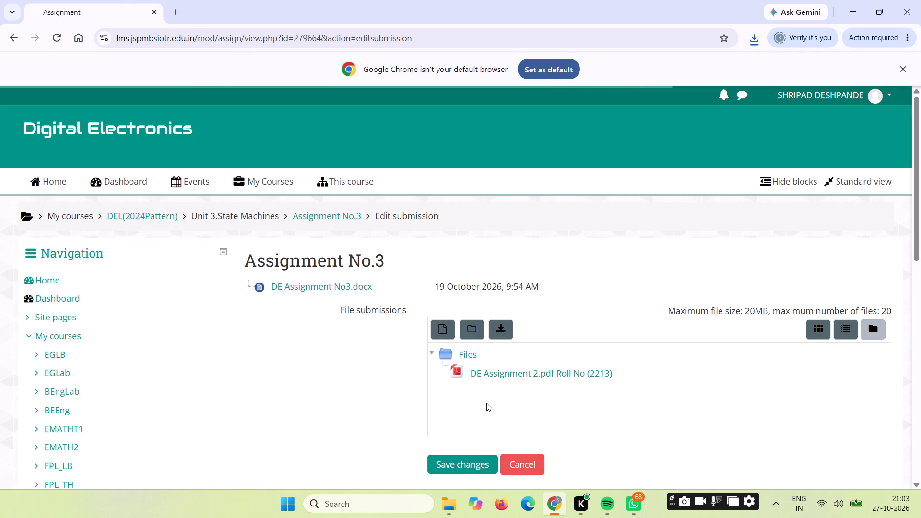
right_click(478, 375)
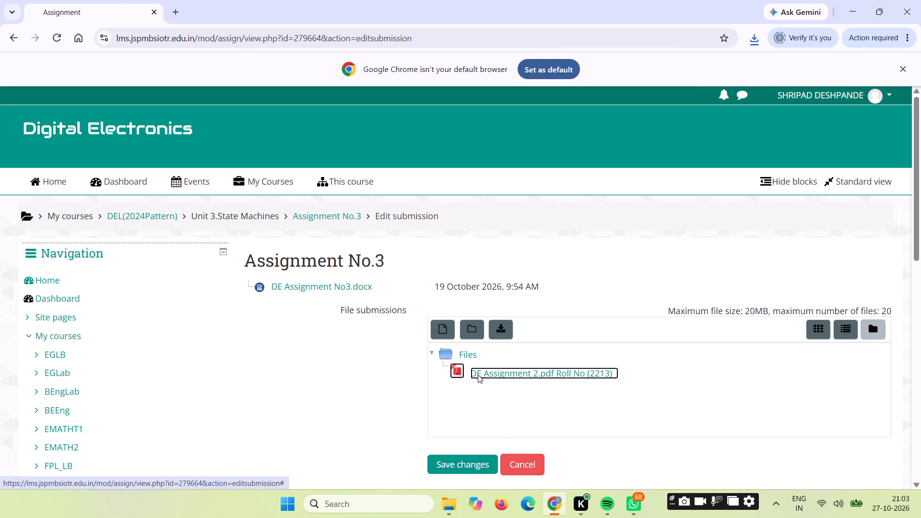
click(449, 386)
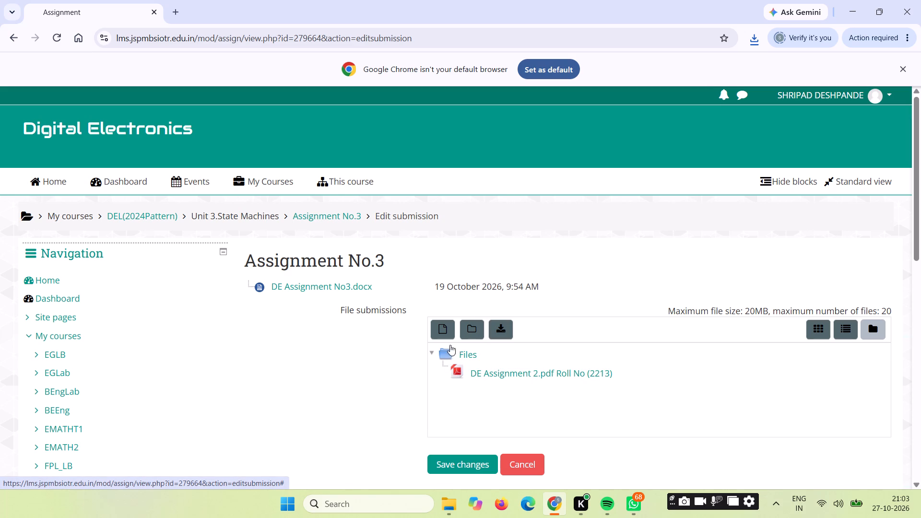
click(448, 331)
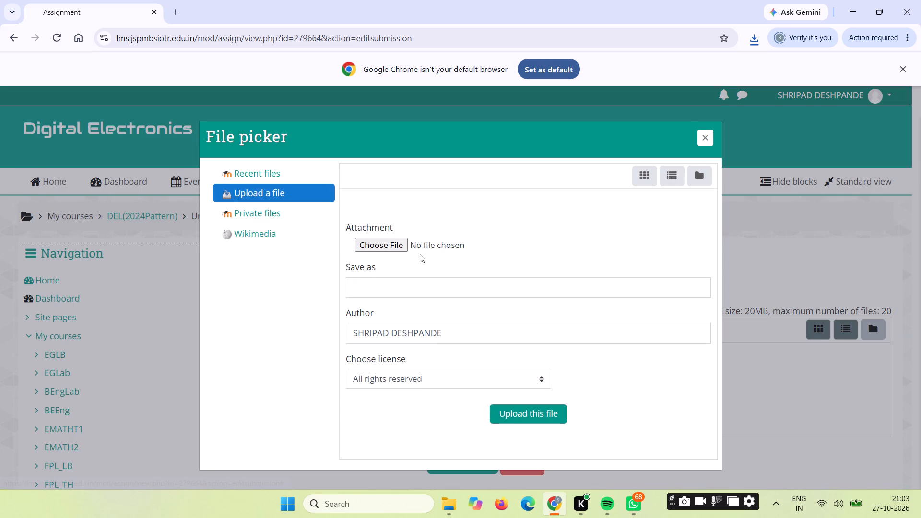
click(394, 242)
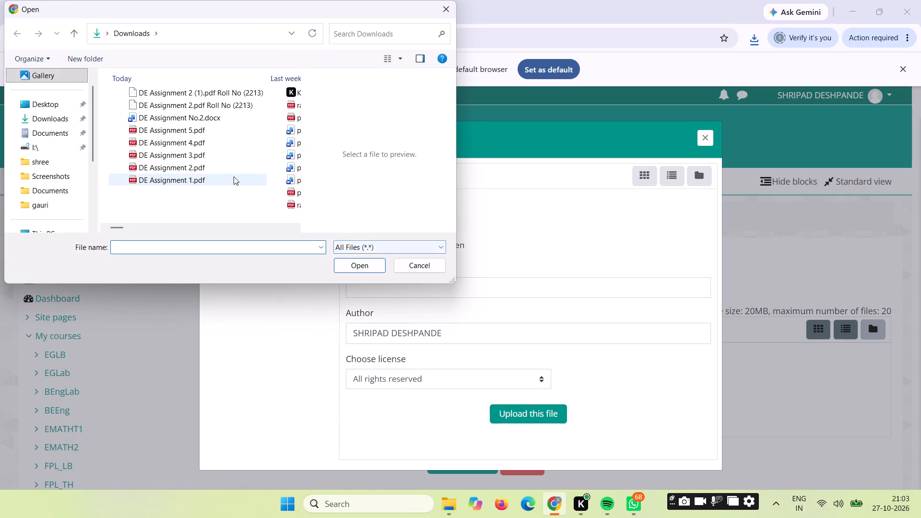
click(208, 158)
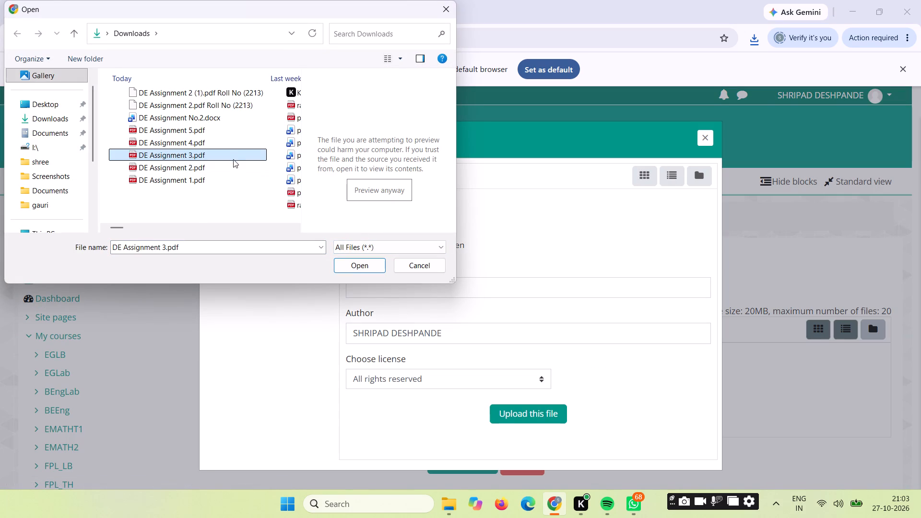
double_click(231, 153)
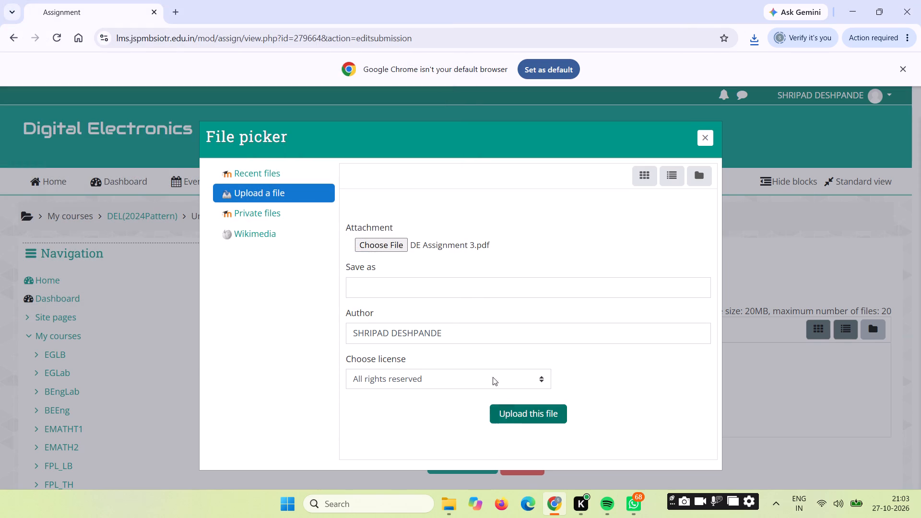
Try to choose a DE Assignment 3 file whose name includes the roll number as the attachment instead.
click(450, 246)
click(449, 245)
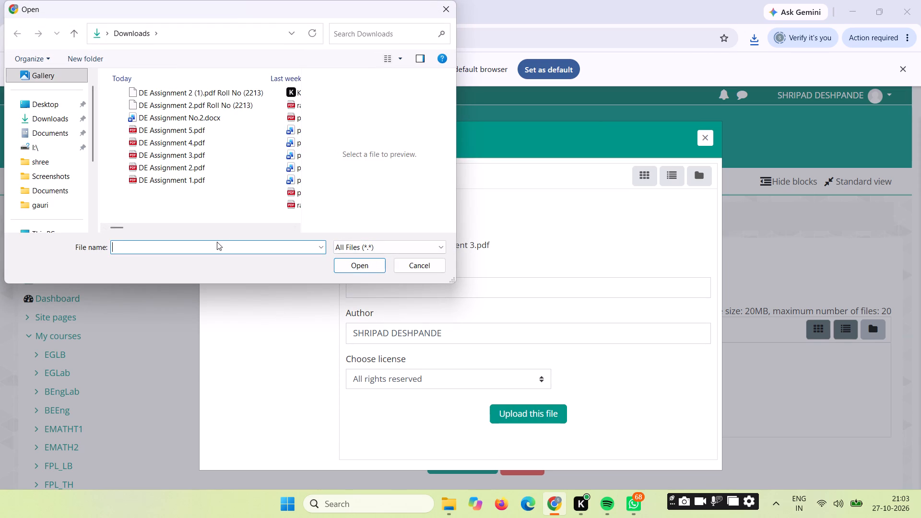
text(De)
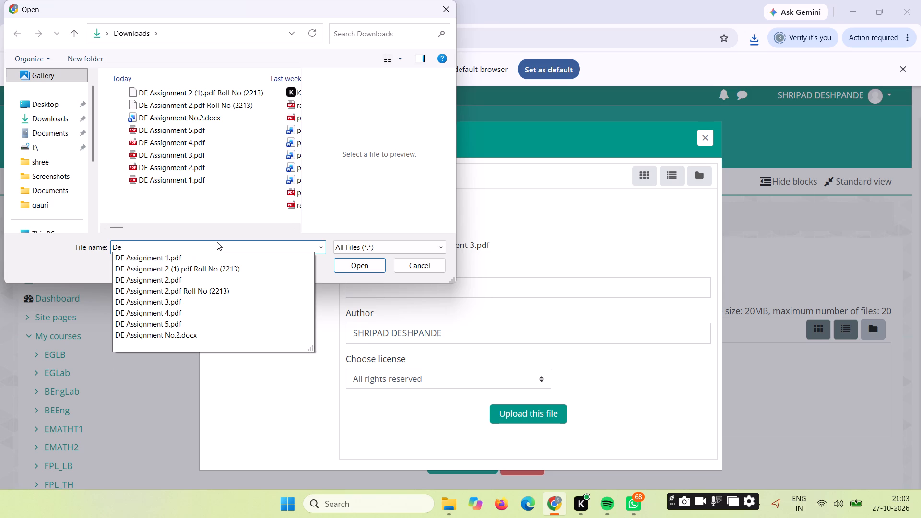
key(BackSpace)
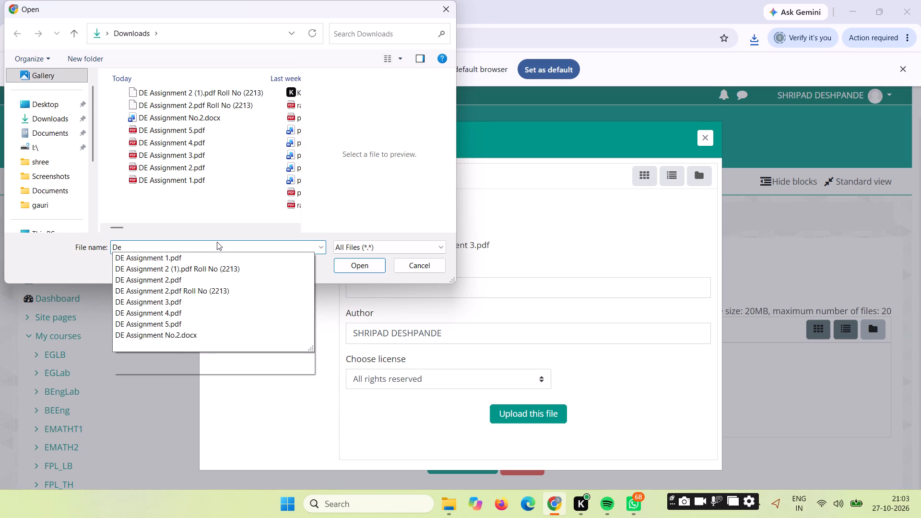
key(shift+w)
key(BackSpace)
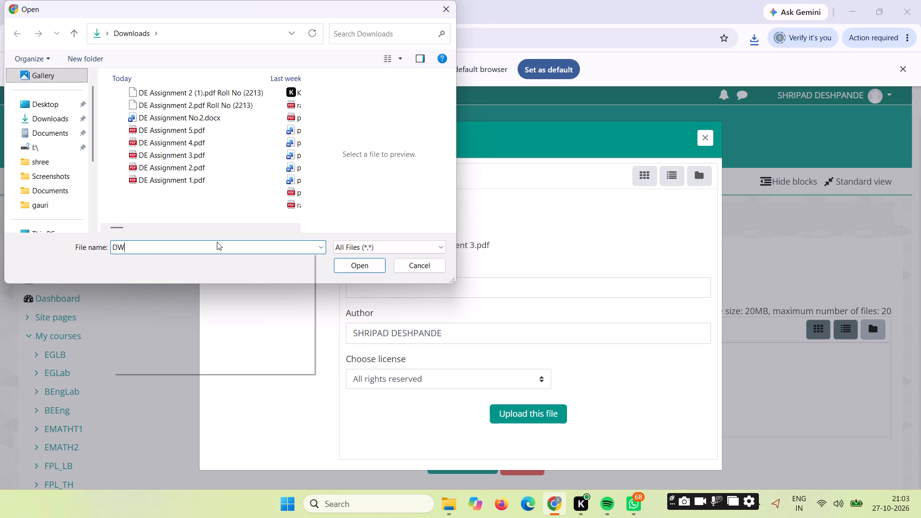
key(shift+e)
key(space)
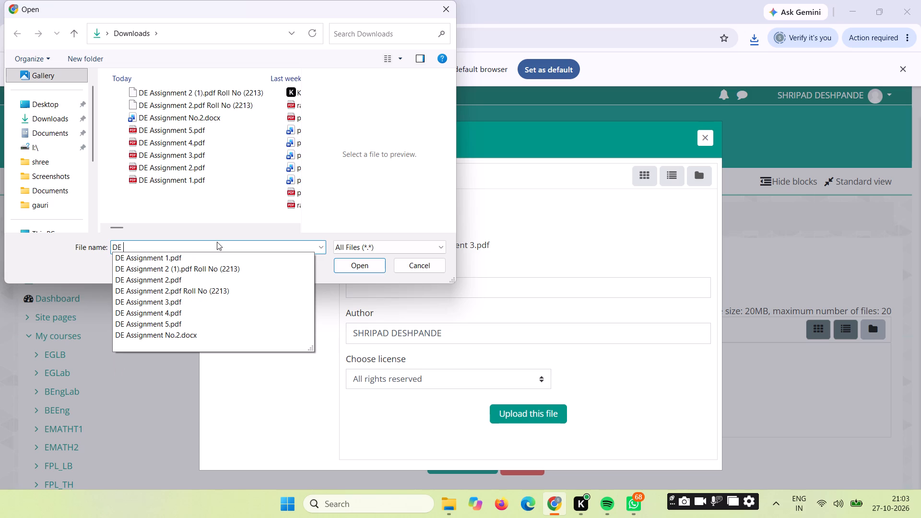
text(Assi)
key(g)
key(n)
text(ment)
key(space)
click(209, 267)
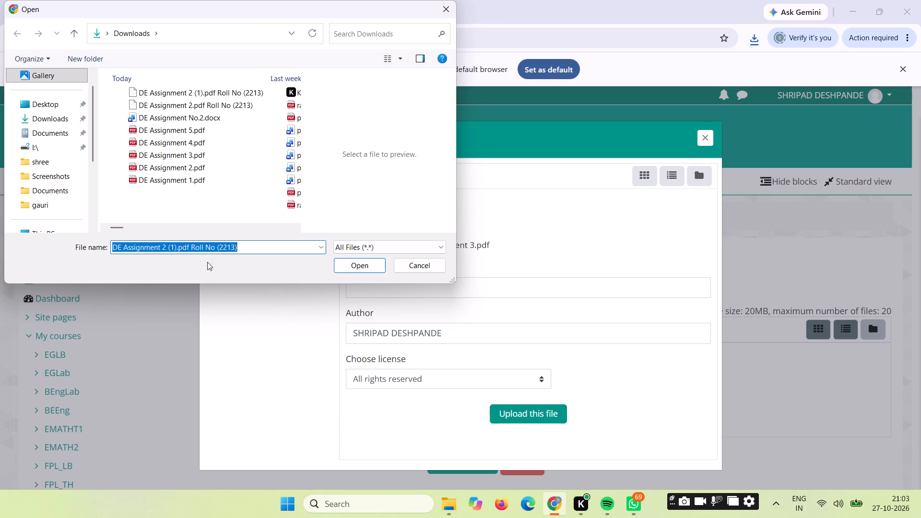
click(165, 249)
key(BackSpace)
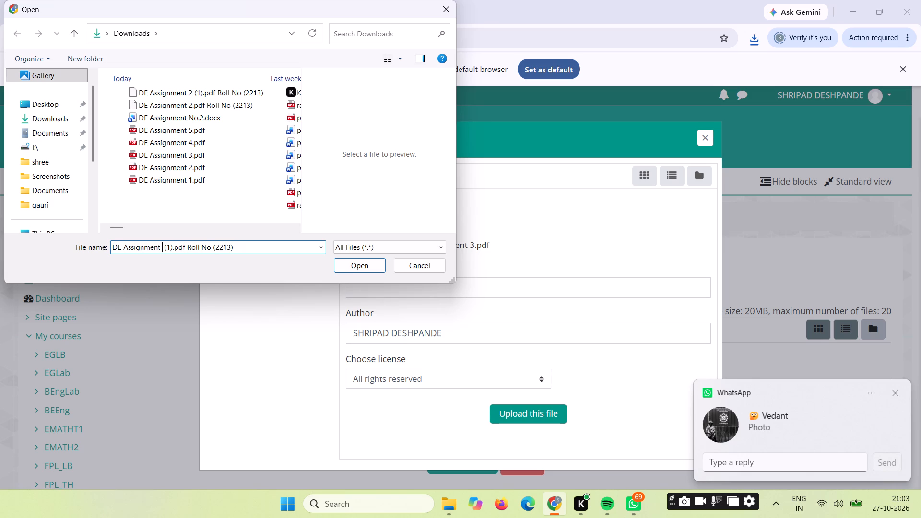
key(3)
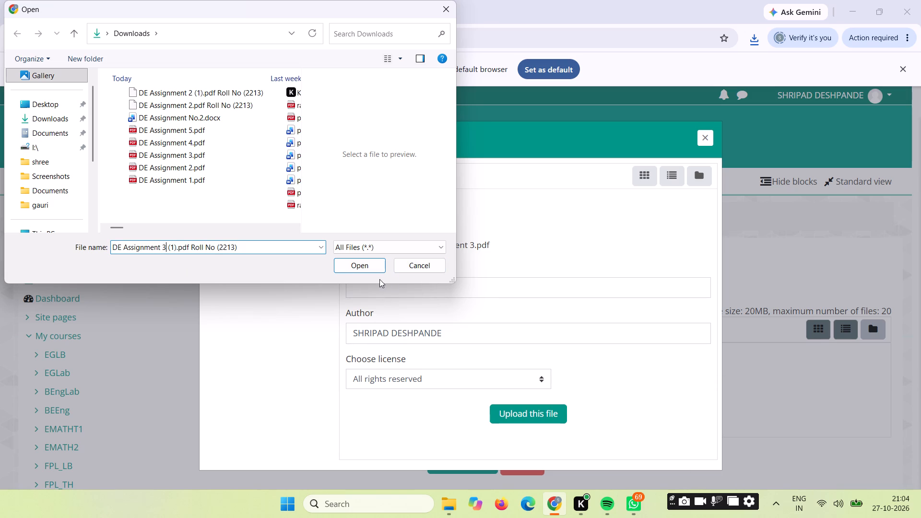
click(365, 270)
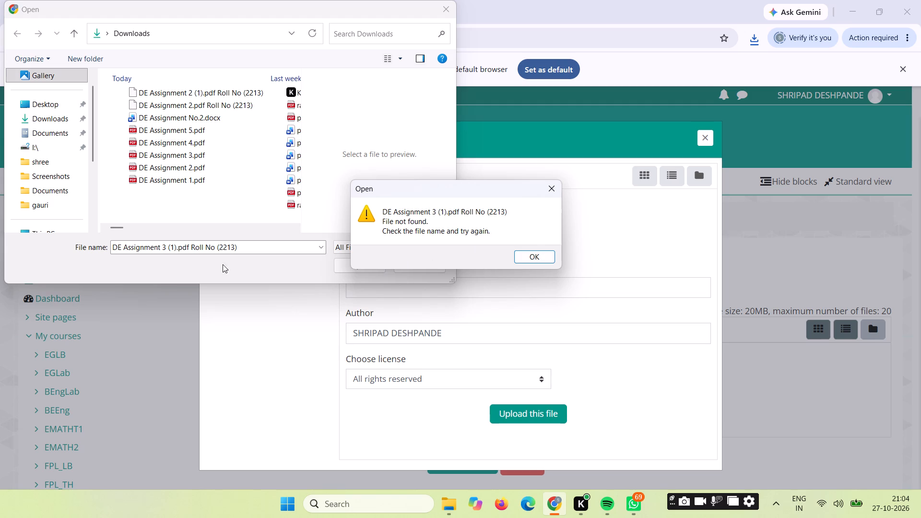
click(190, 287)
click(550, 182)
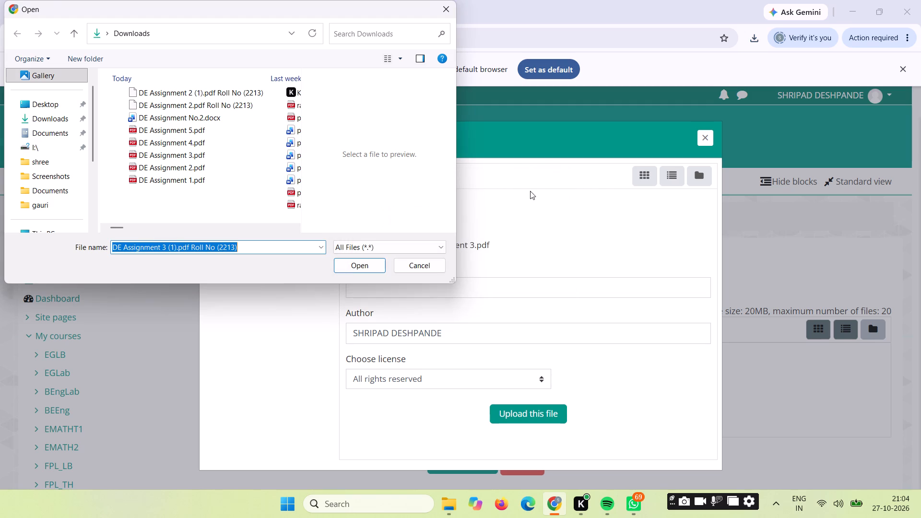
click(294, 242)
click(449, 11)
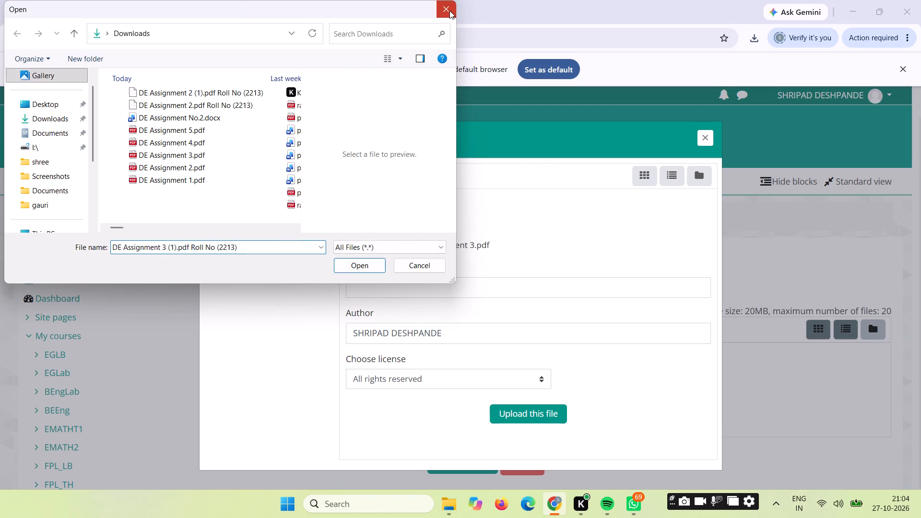
Upload the chosen DE Assignment 3.pdf to the Assignment No.3 submission files.
click(531, 412)
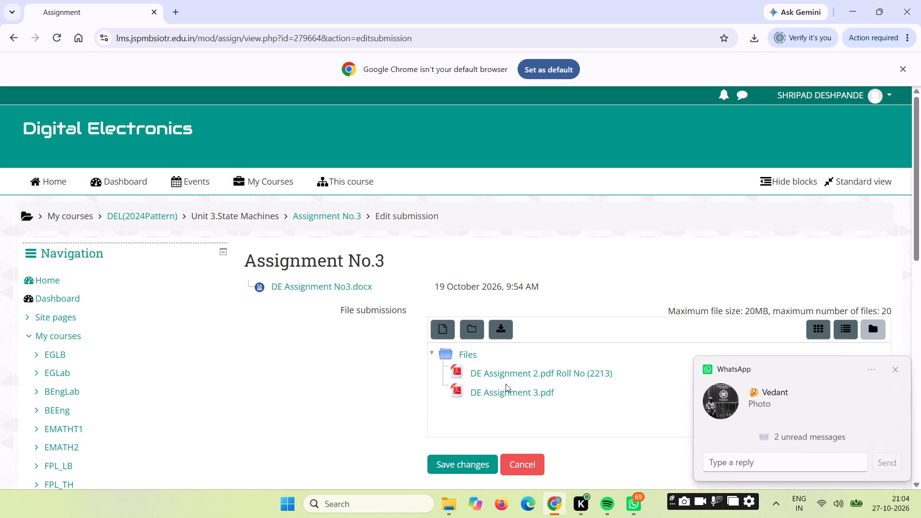
Delete the wrong DE Assignment 2 file from the Assignment No.3 submission.
click(522, 371)
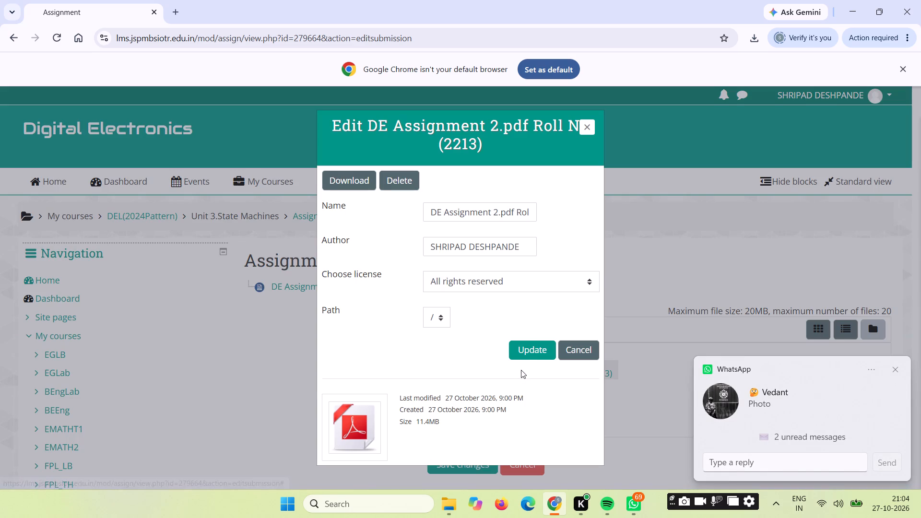
click(411, 171)
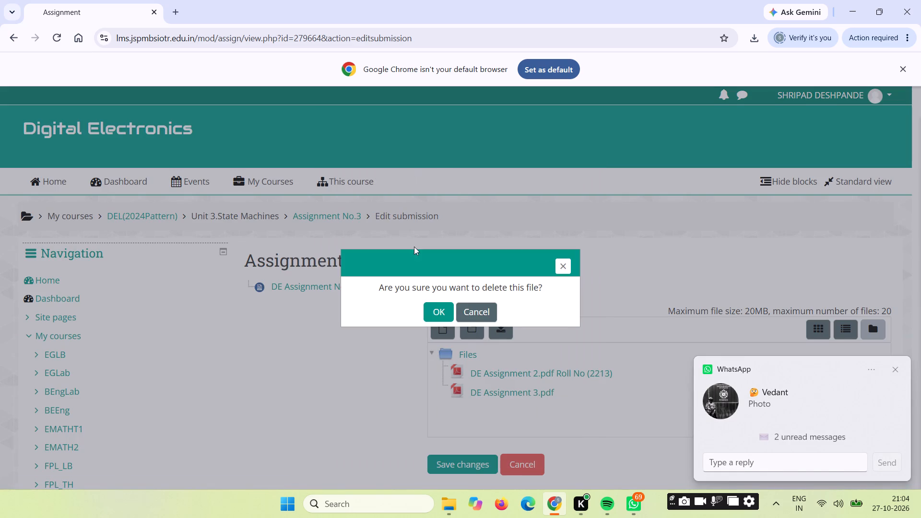
click(433, 303)
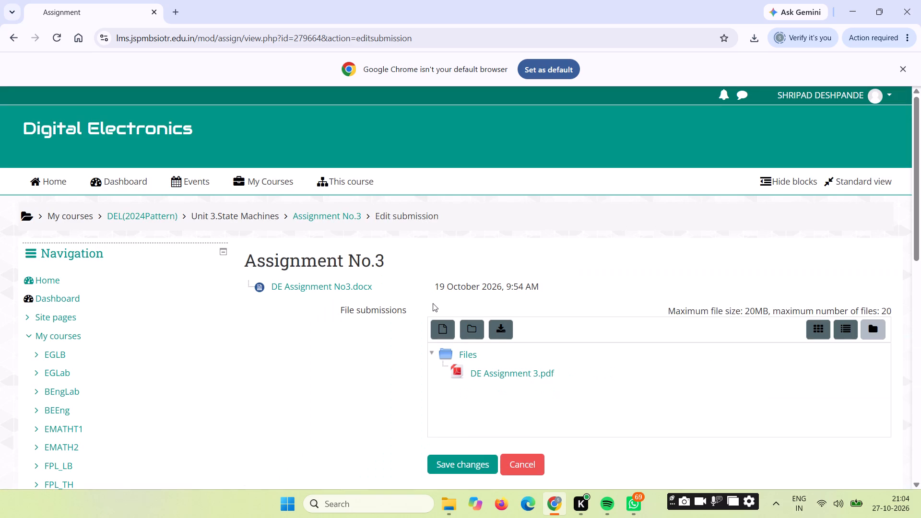
Append "Roll No" and the student's roll number in parentheses to the name of the uploaded DE Assignment 3.pdf.
click(493, 372)
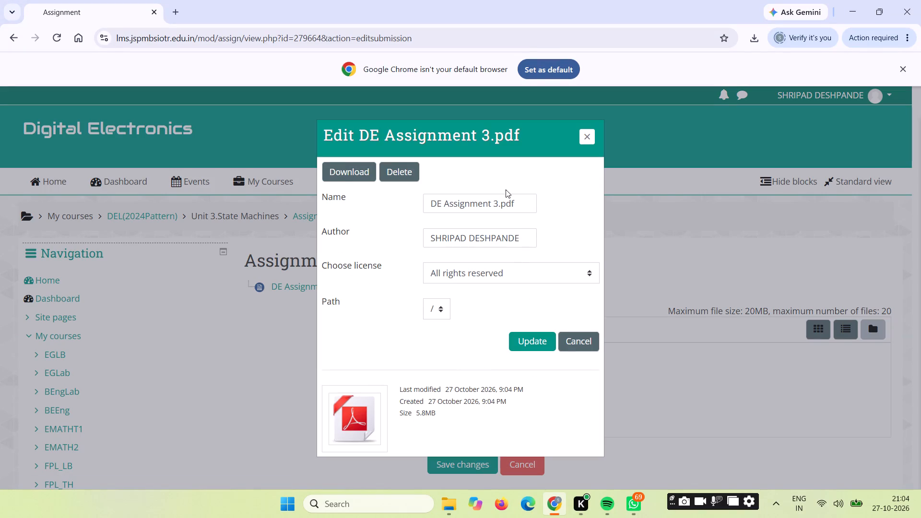
click(517, 199)
key(space)
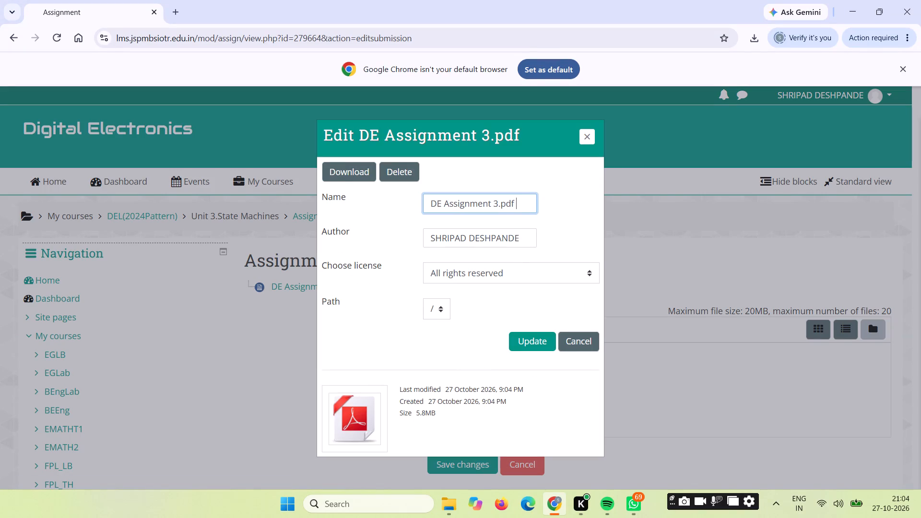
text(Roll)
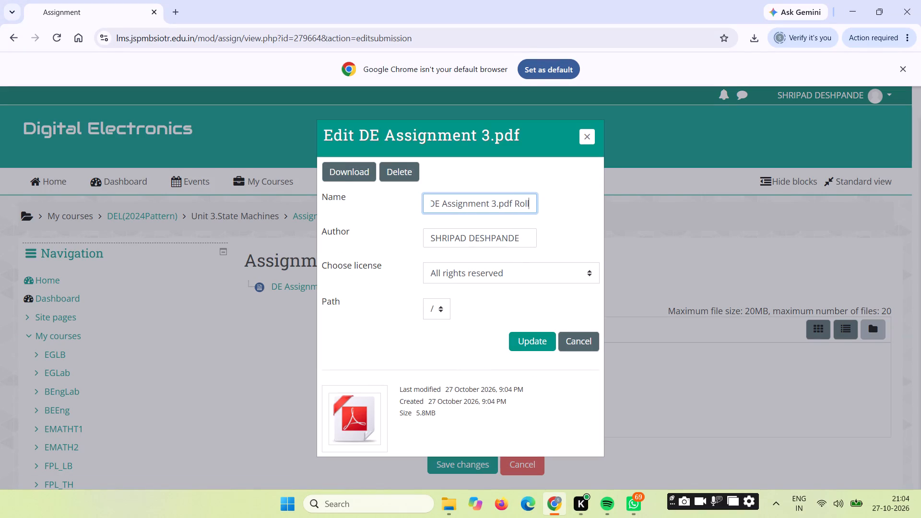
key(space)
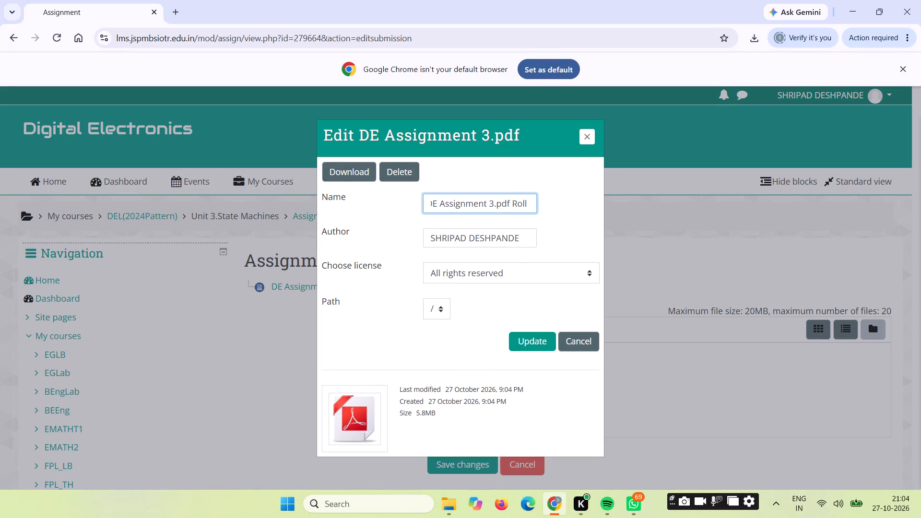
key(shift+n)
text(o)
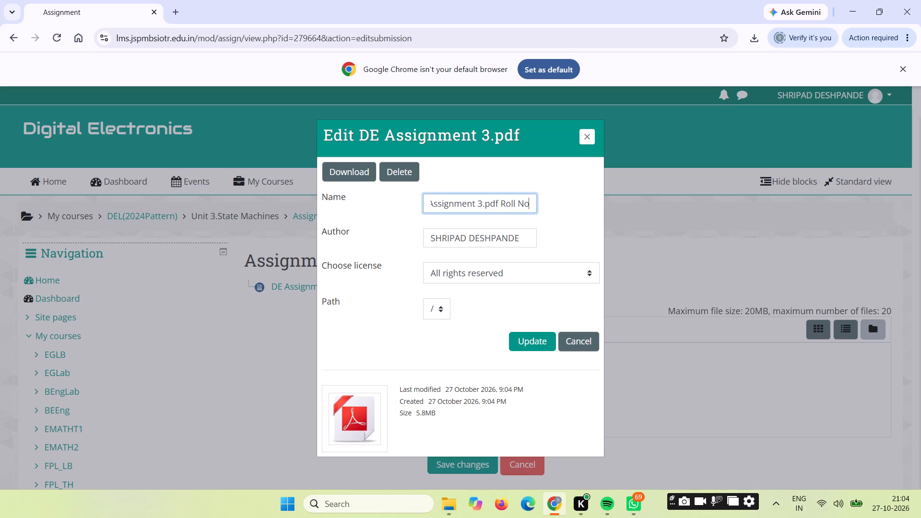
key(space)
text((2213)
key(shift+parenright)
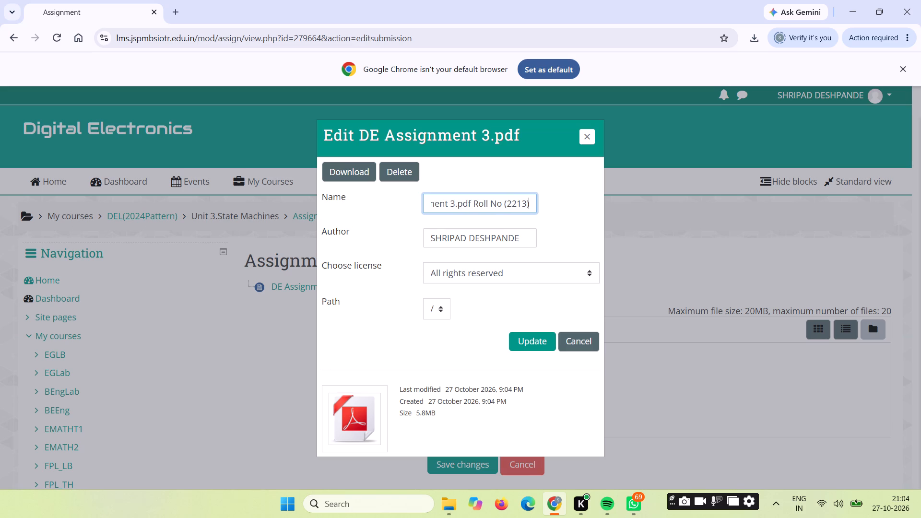
Apply the edited file name and save the changes to the Assignment No.3 submission.
click(545, 339)
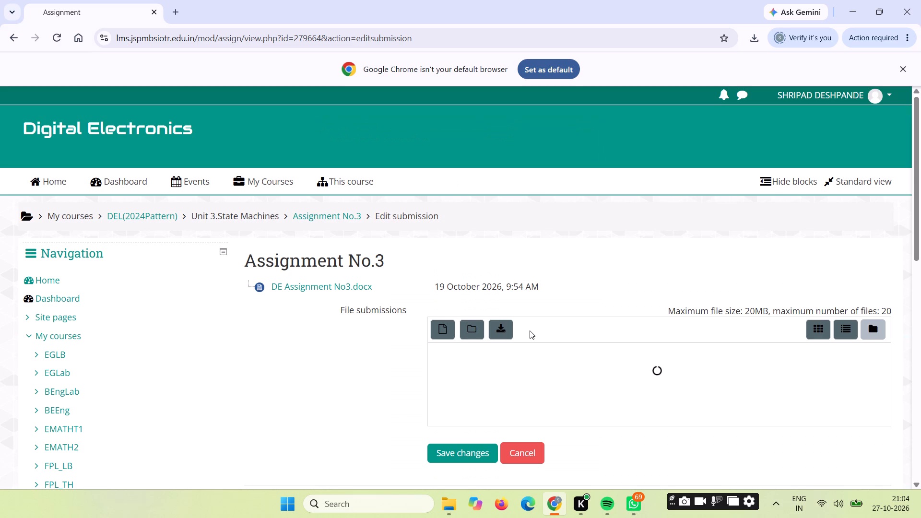
click(477, 461)
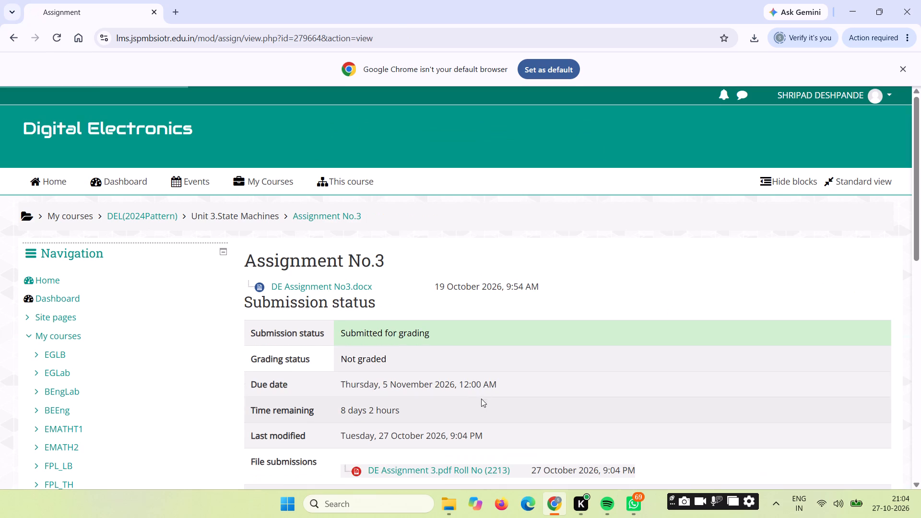
Open the Handwritten notes activity that follows Assignment No.3 and look over its page.
scroll(482, 389, down, 3)
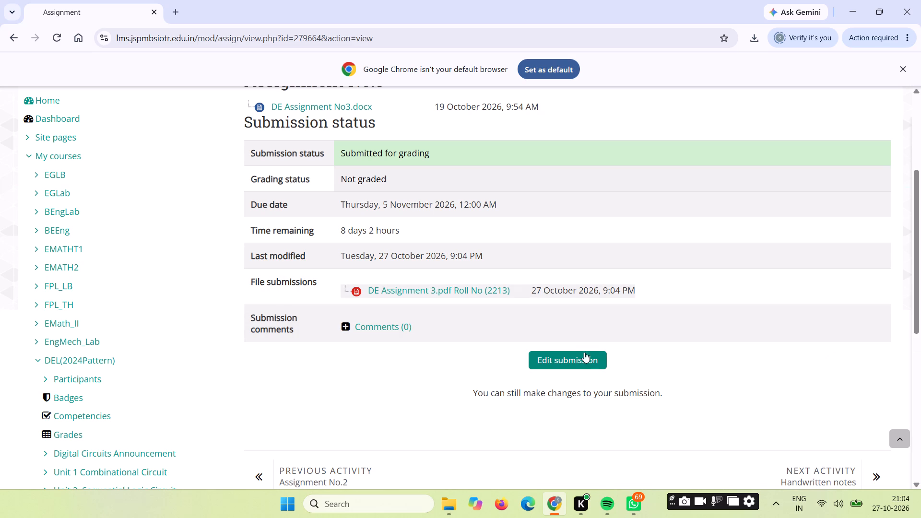
click(890, 475)
scroll(706, 363, down, 1)
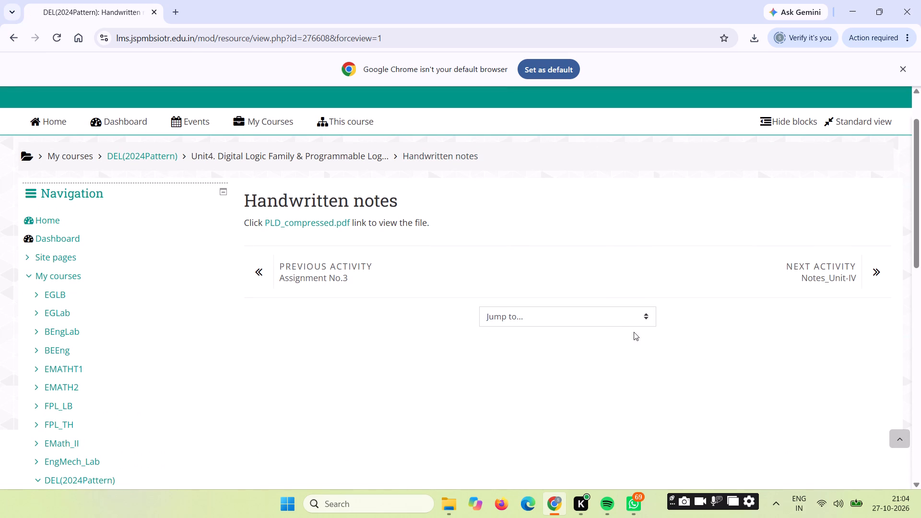
scroll(536, 301, down, 1)
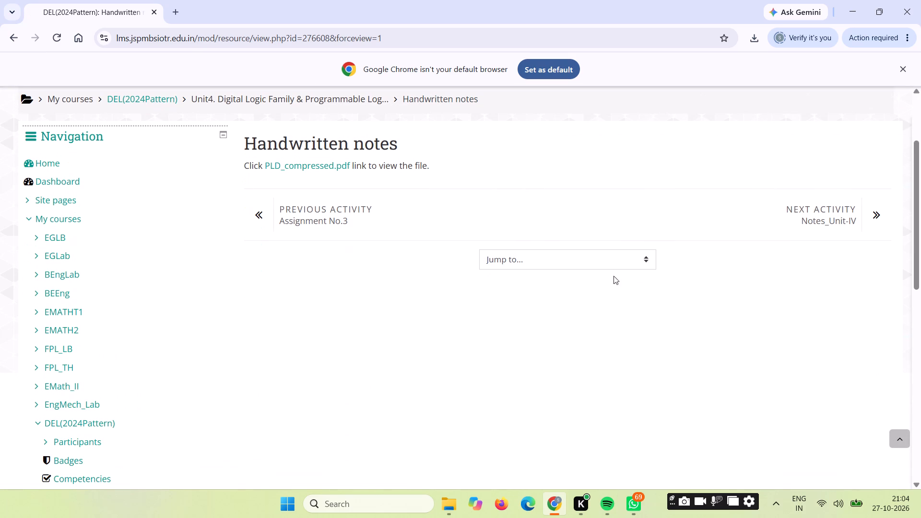
scroll(629, 254, up, 3)
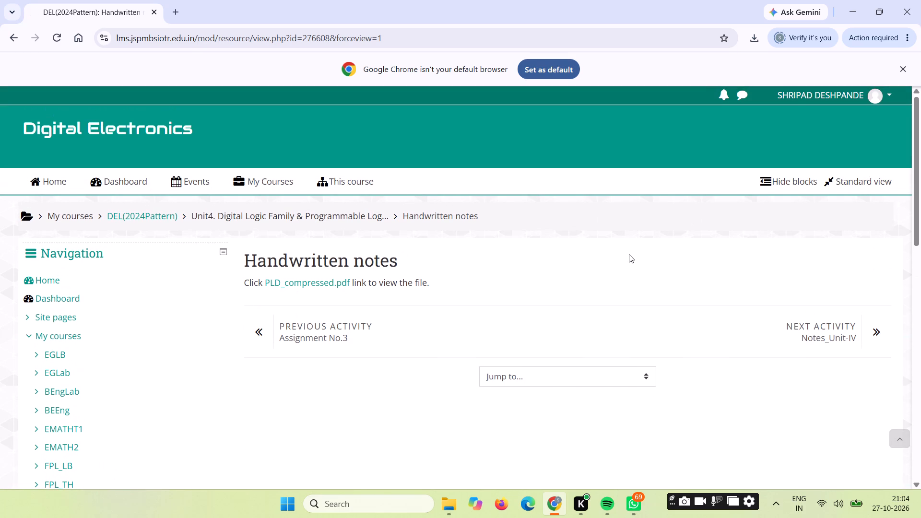
Return to the Assignment No.3 activity and review its submission status and submitted file.
click(256, 329)
scroll(354, 302, down, 3)
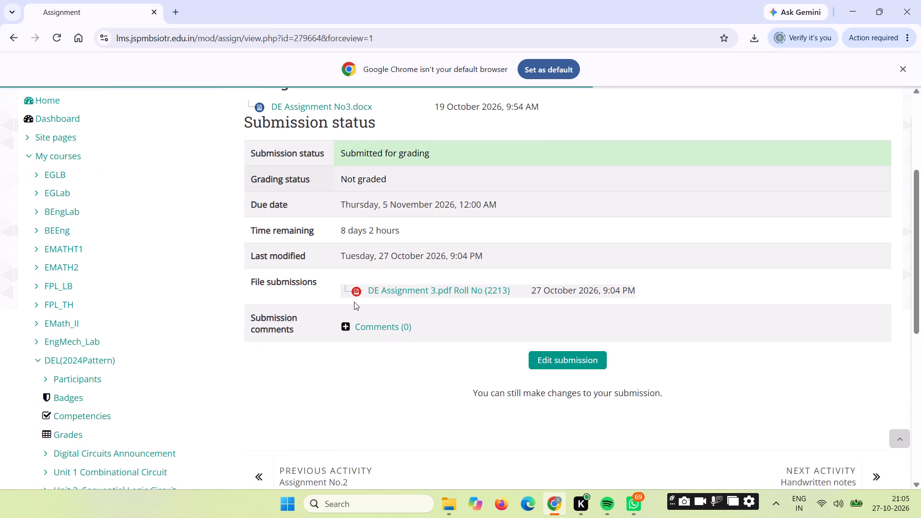
scroll(354, 302, down, 2)
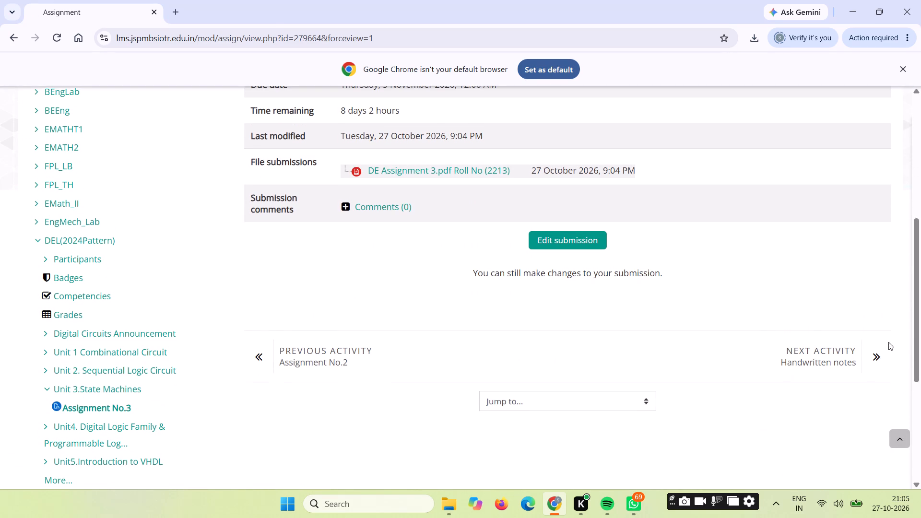
Review the Assignment No.3 submission status and go to the previous activity, Assignment No.2.
scroll(753, 313, up, 2)
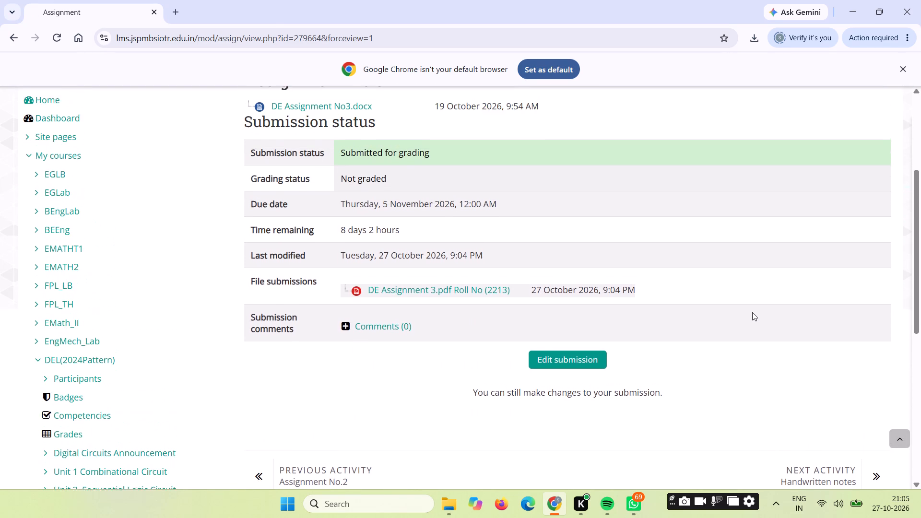
scroll(752, 312, up, 1)
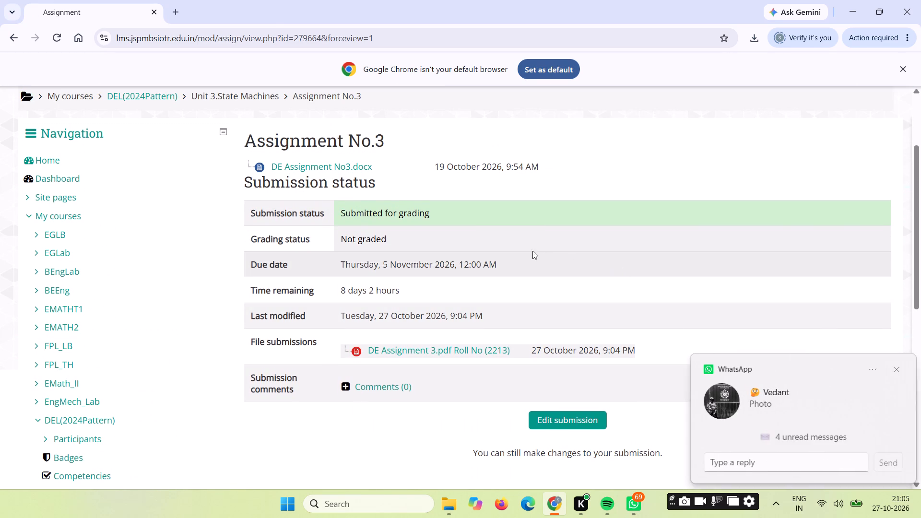
scroll(483, 229, up, 2)
scroll(483, 229, down, 3)
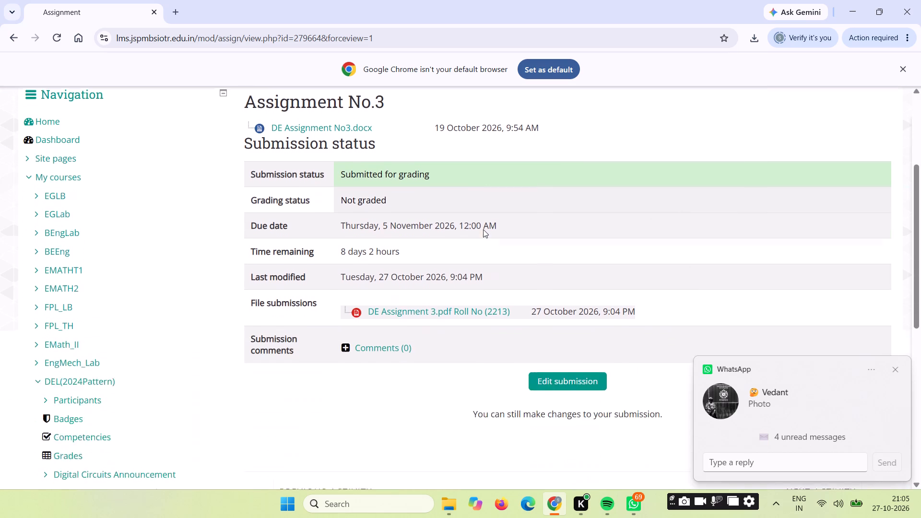
scroll(483, 229, down, 5)
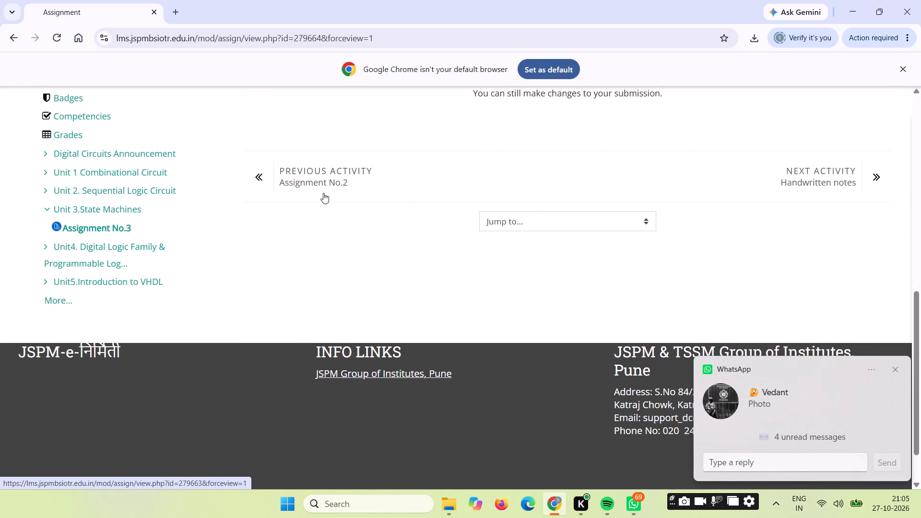
click(272, 184)
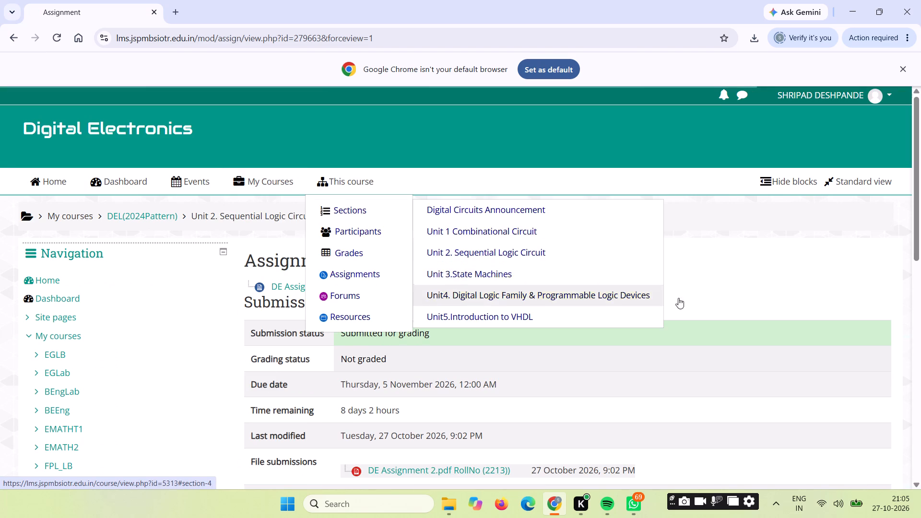
Check the submission status and submitted files of Assignment No.2 and Assignment No.3.
scroll(311, 247, down, 8)
scroll(315, 239, up, 9)
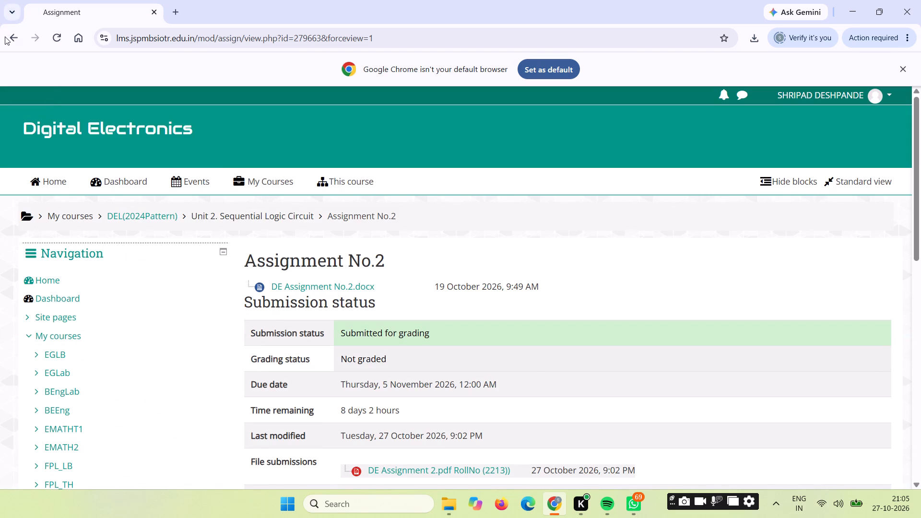
click(5, 36)
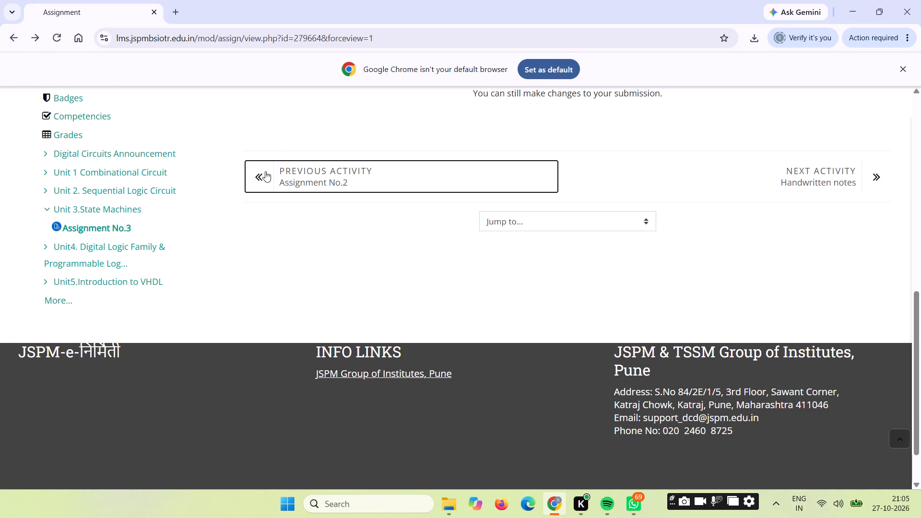
scroll(265, 173, up, 6)
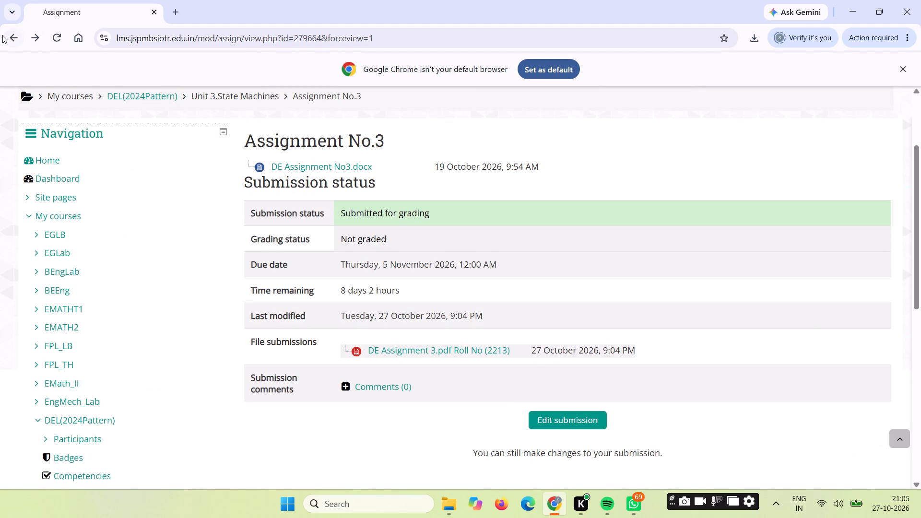
click(2, 35)
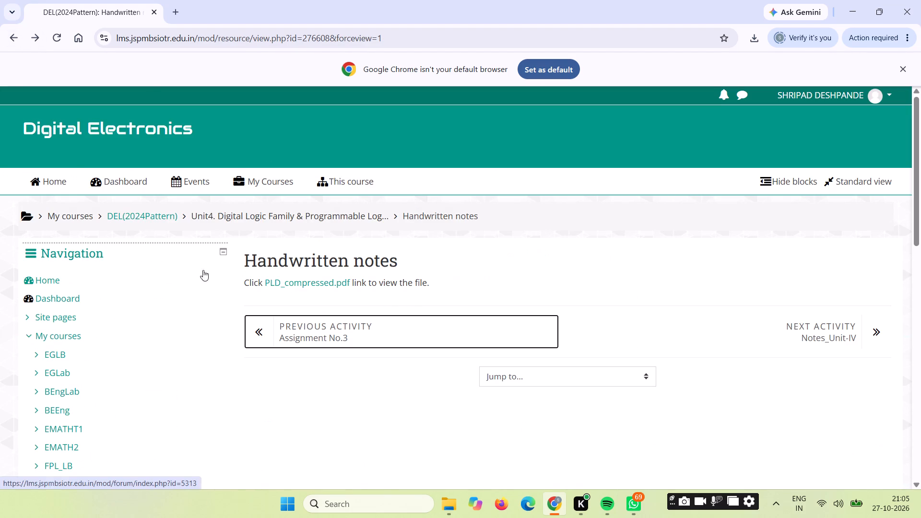
click(13, 37)
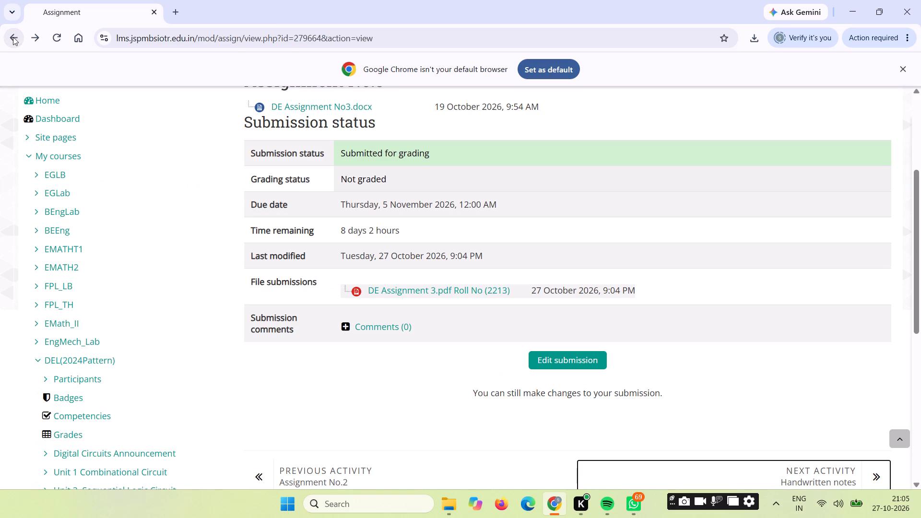
scroll(269, 217, up, 2)
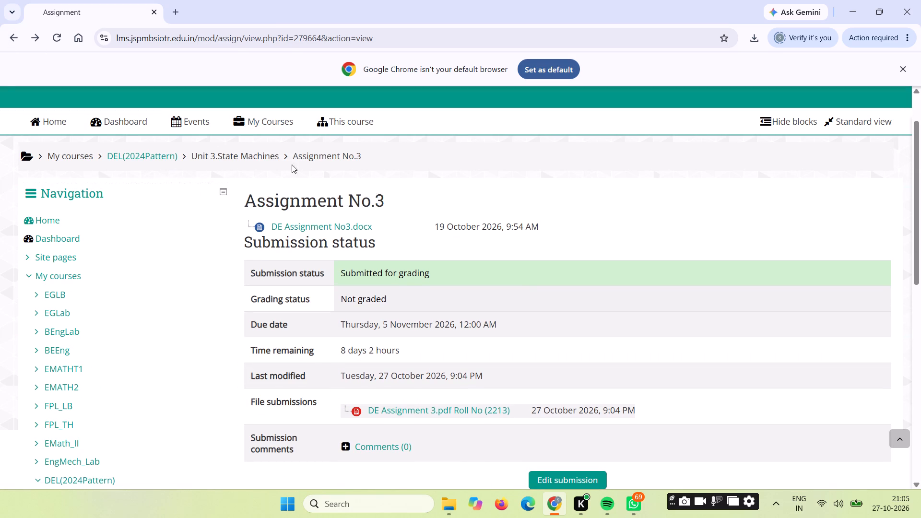
click(343, 159)
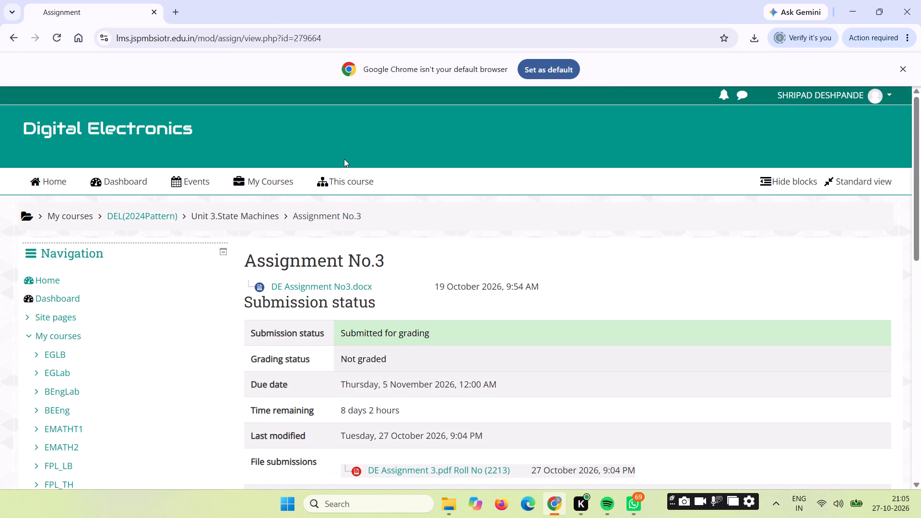
scroll(358, 184, down, 2)
scroll(469, 230, down, 1)
scroll(719, 299, down, 2)
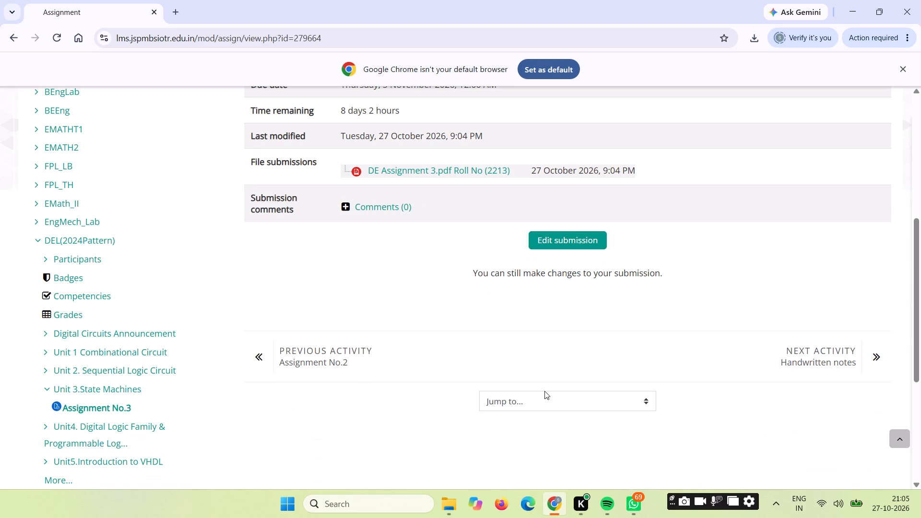
From the site home, open the Digital Electronics course under Department of Electronics and Telecommunication Engineering, SE, AY 2026-27, Sem I.
click(20, 38)
click(41, 116)
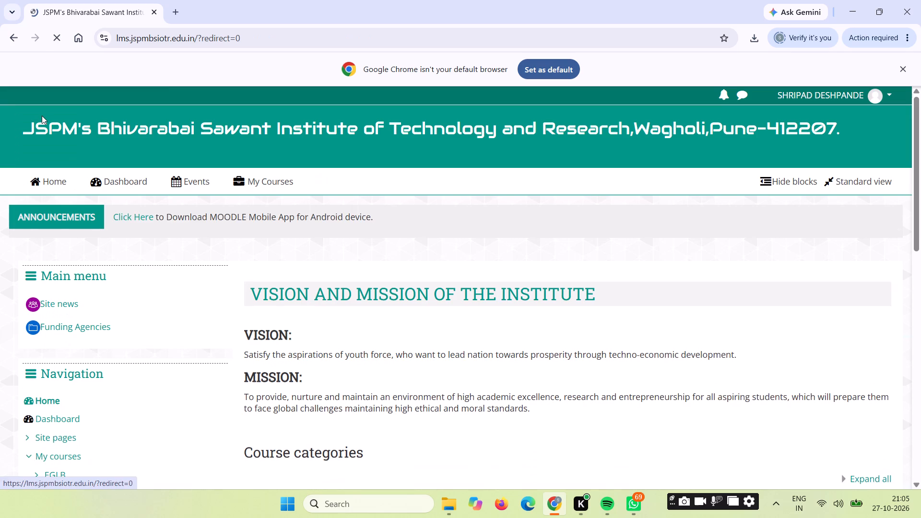
scroll(285, 339, down, 4)
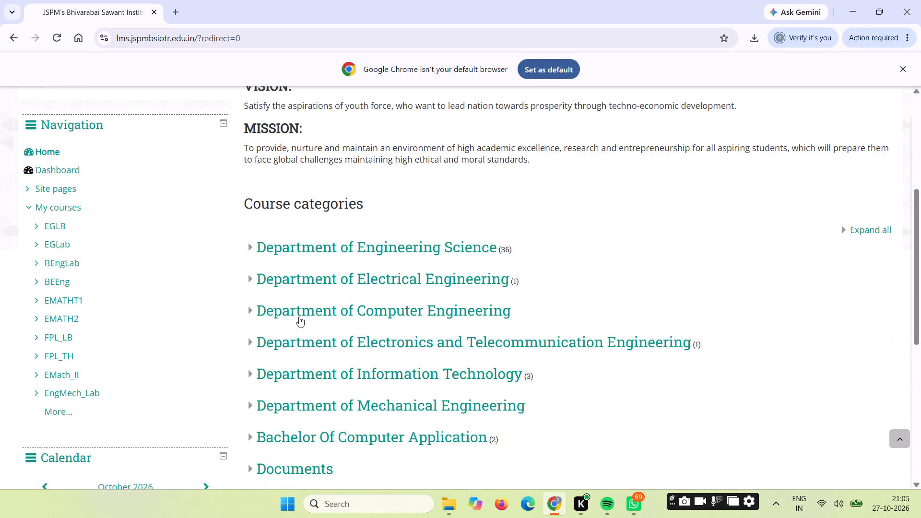
click(434, 345)
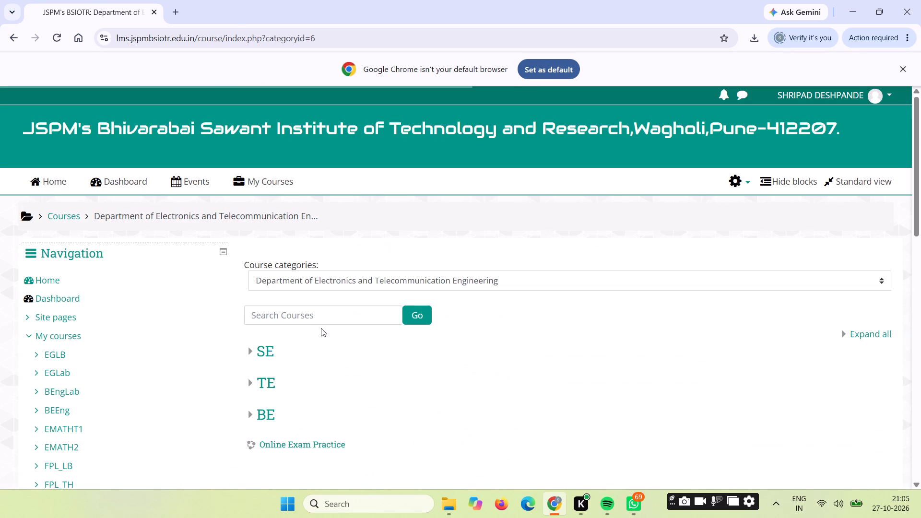
click(268, 346)
scroll(306, 376, down, 2)
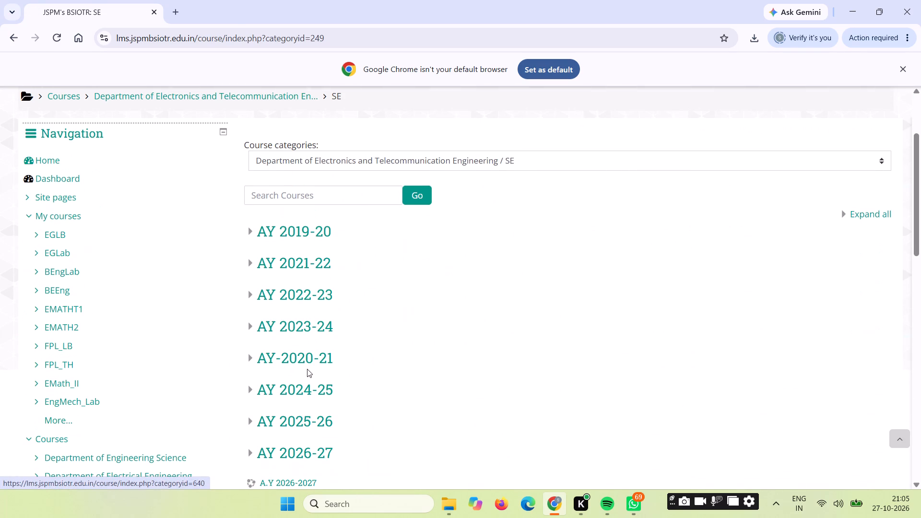
click(275, 447)
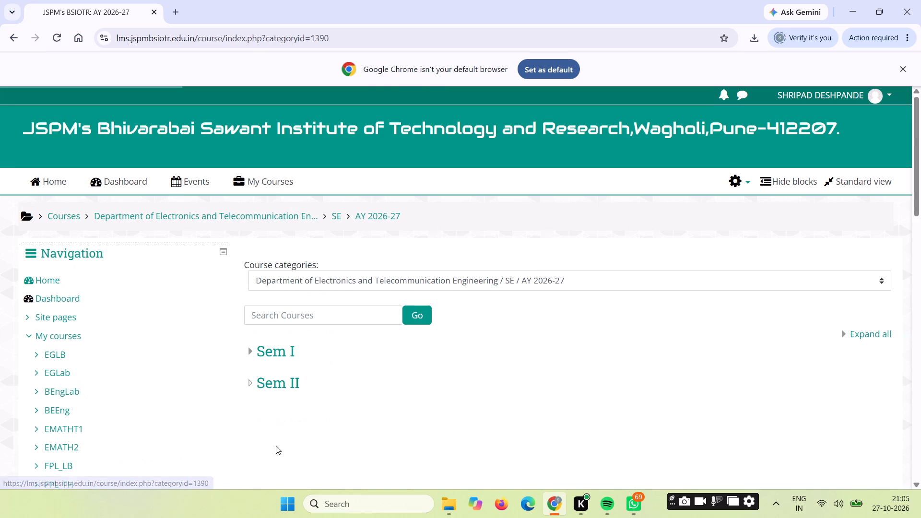
scroll(279, 434, down, 1)
click(294, 293)
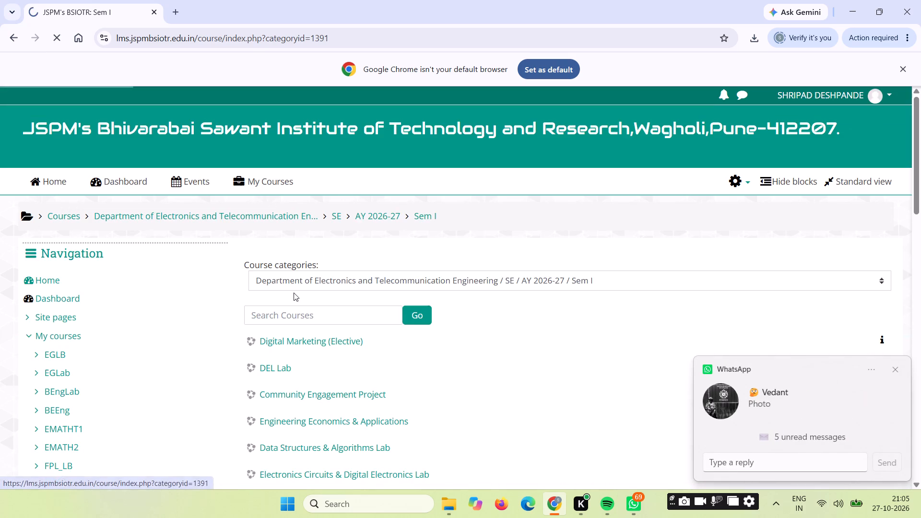
scroll(294, 293, down, 3)
click(305, 375)
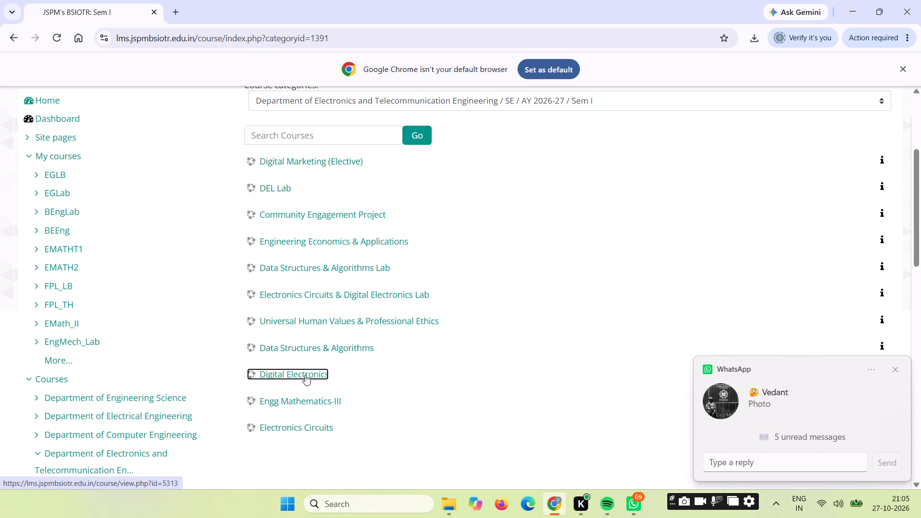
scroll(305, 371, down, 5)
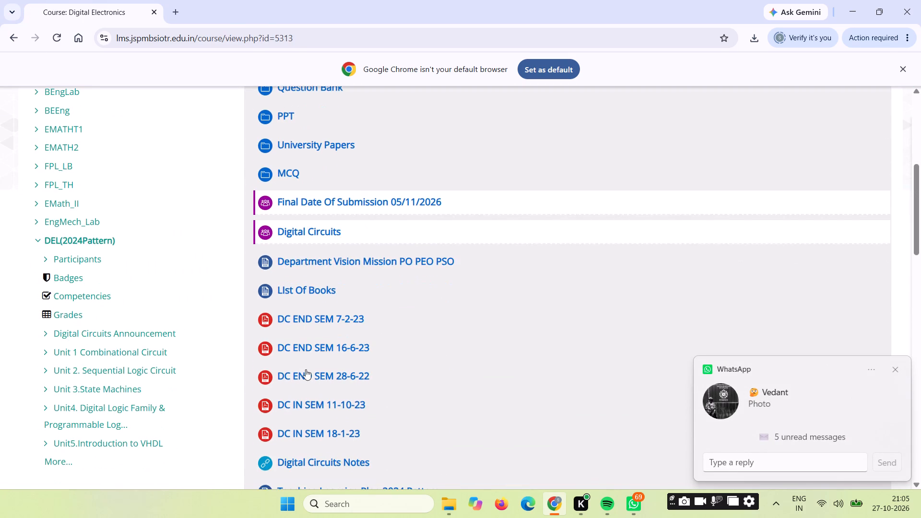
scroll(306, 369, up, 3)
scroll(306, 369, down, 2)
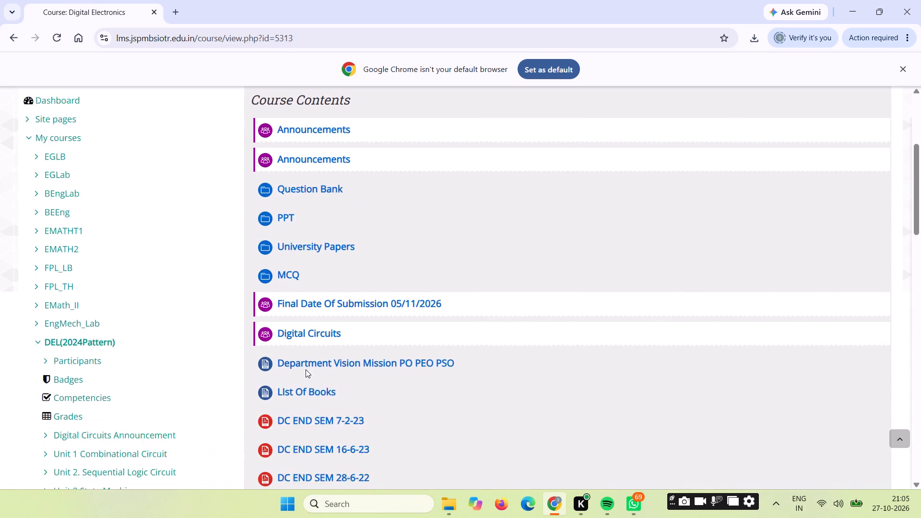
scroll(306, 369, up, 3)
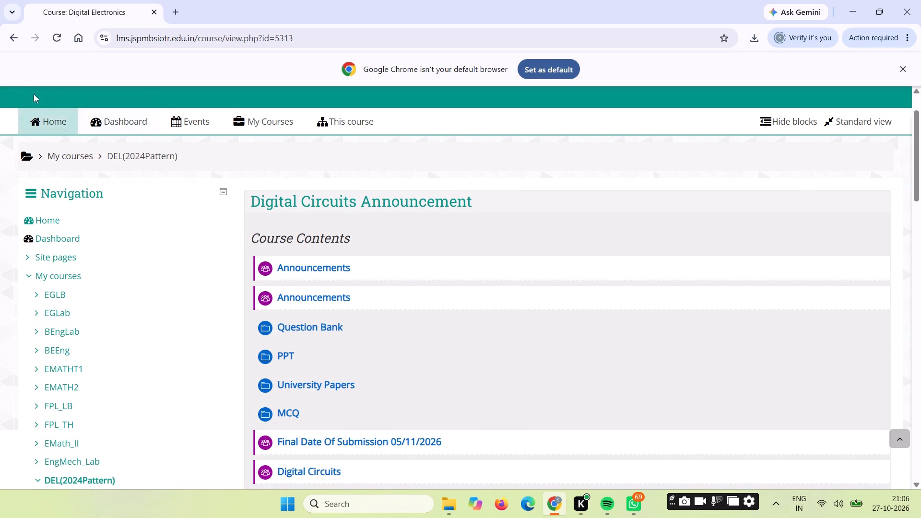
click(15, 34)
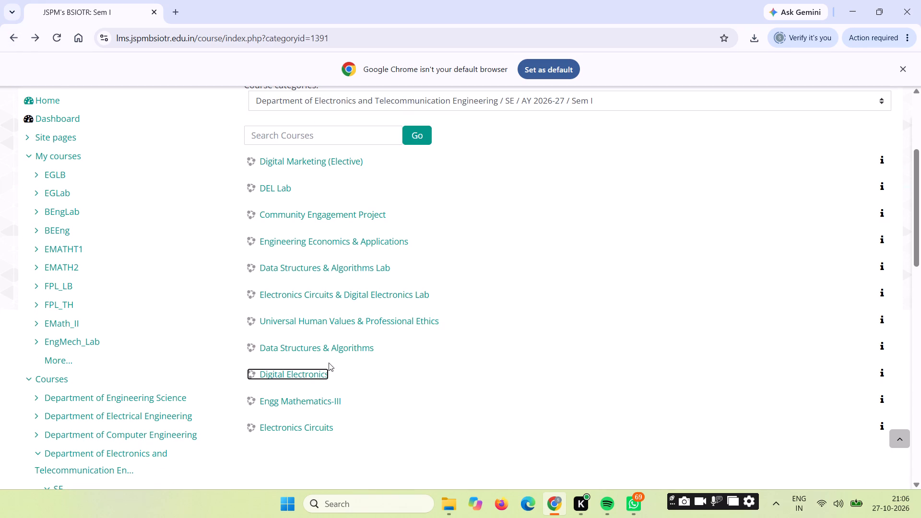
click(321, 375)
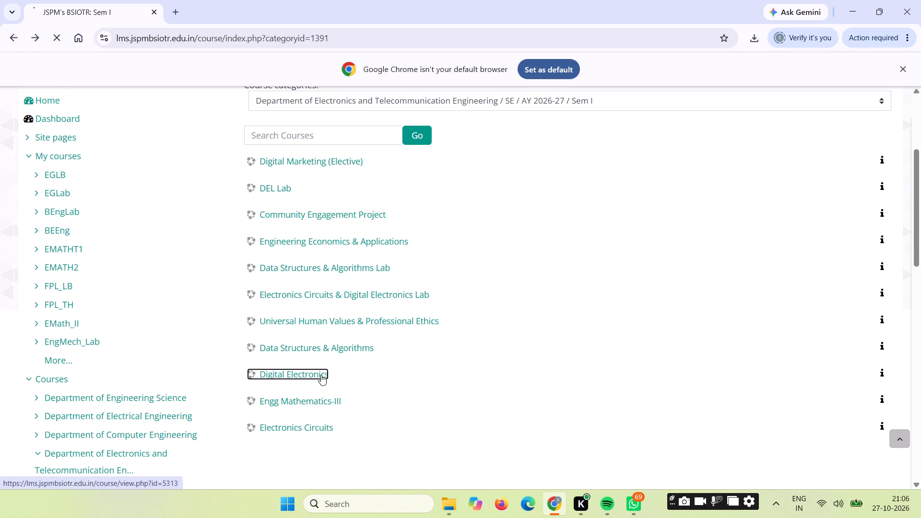
Find and open Assignment No.4 in the Unit4. Digital Logic Family & Programmable Logic Devices section.
scroll(320, 374, down, 2)
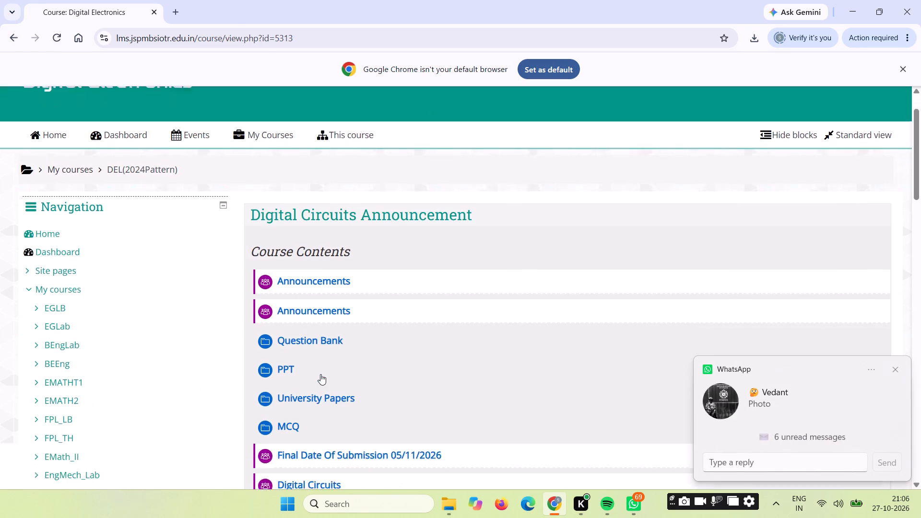
scroll(320, 374, down, 5)
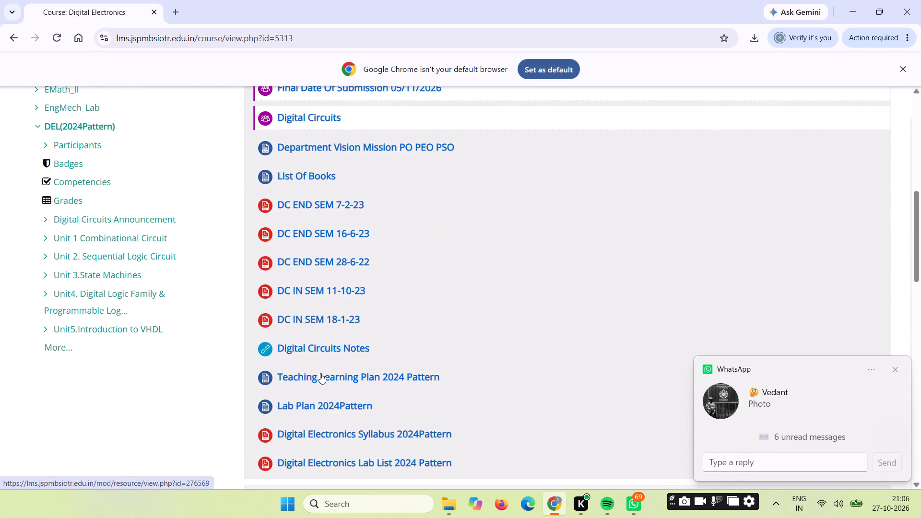
scroll(320, 373, down, 8)
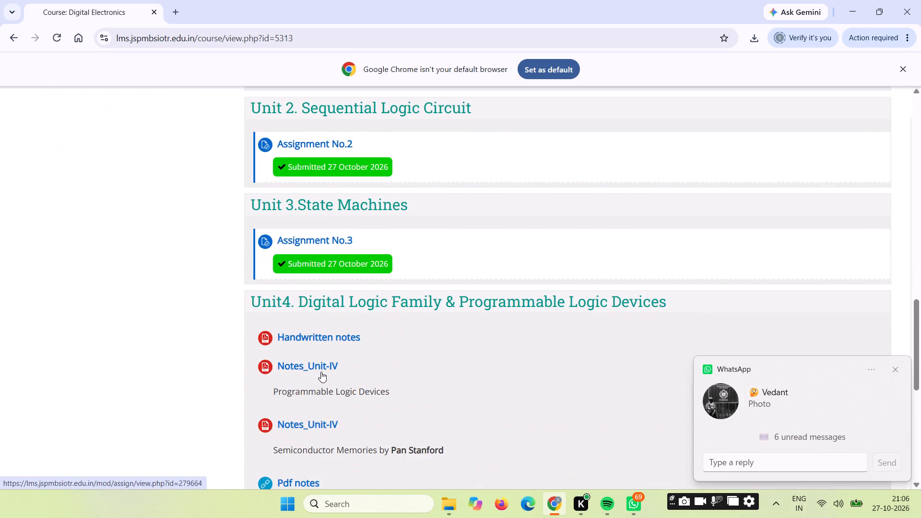
scroll(321, 371, down, 1)
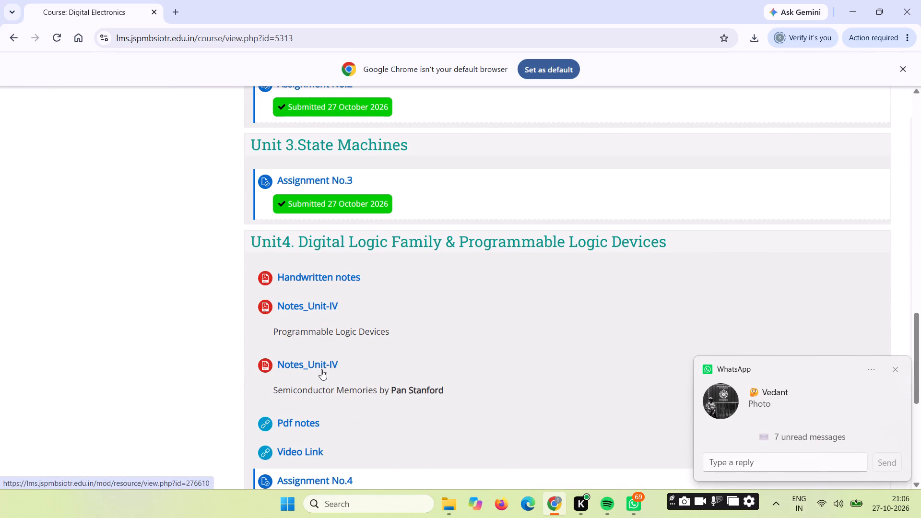
scroll(321, 369, up, 1)
scroll(321, 369, down, 3)
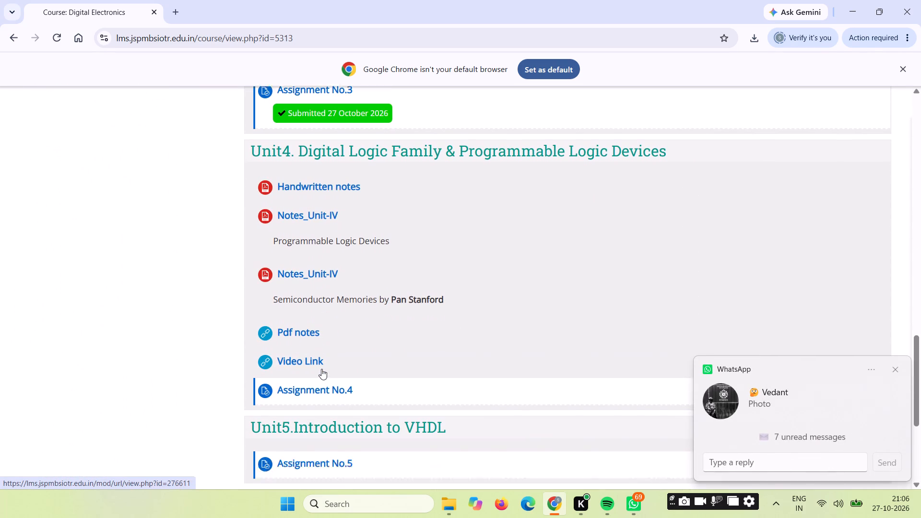
click(326, 359)
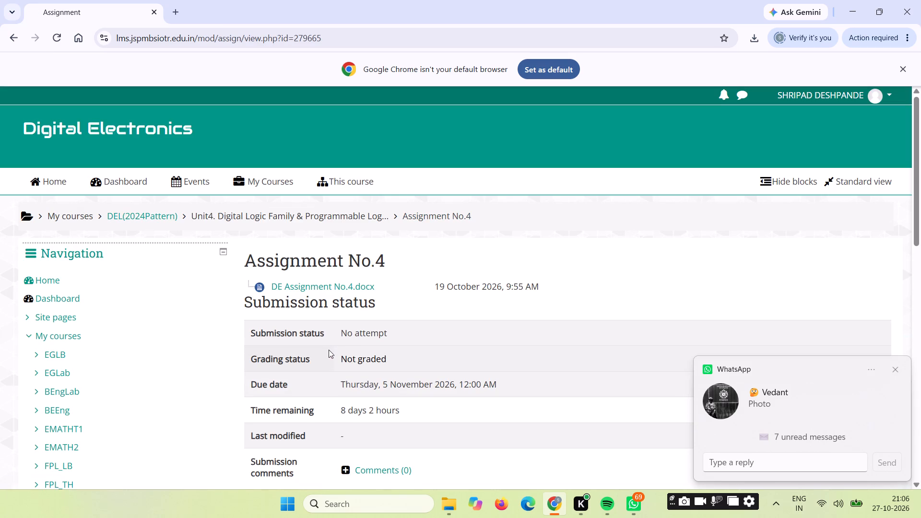
Add a submission to Assignment No.4 and upload DE Assignment 4.pdf from the Downloads folder.
scroll(336, 343, down, 3)
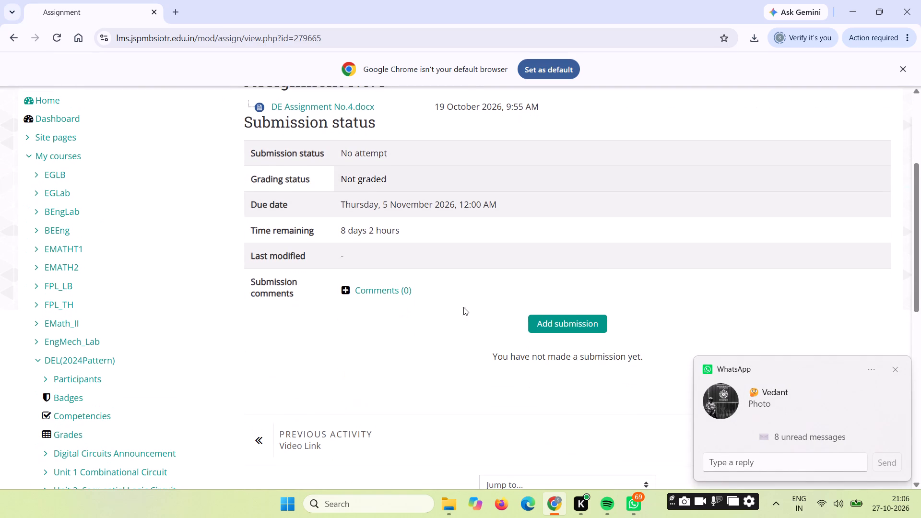
click(578, 324)
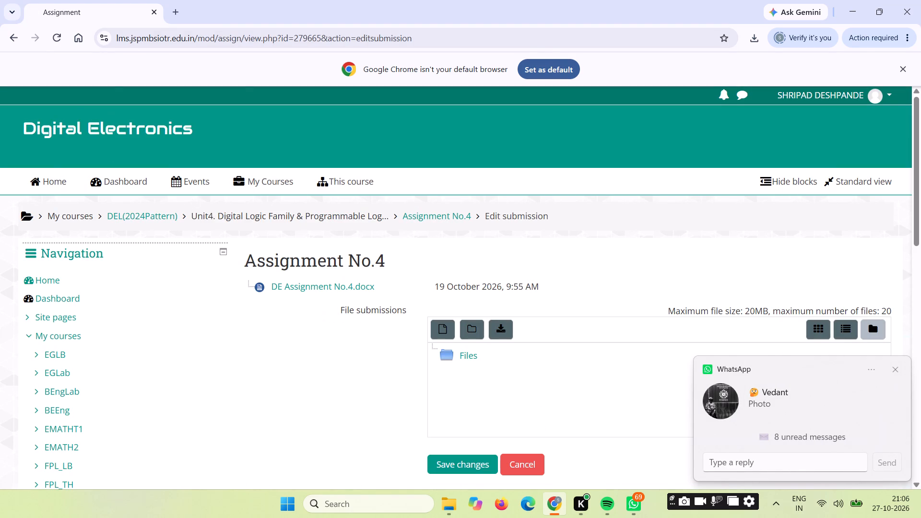
click(446, 327)
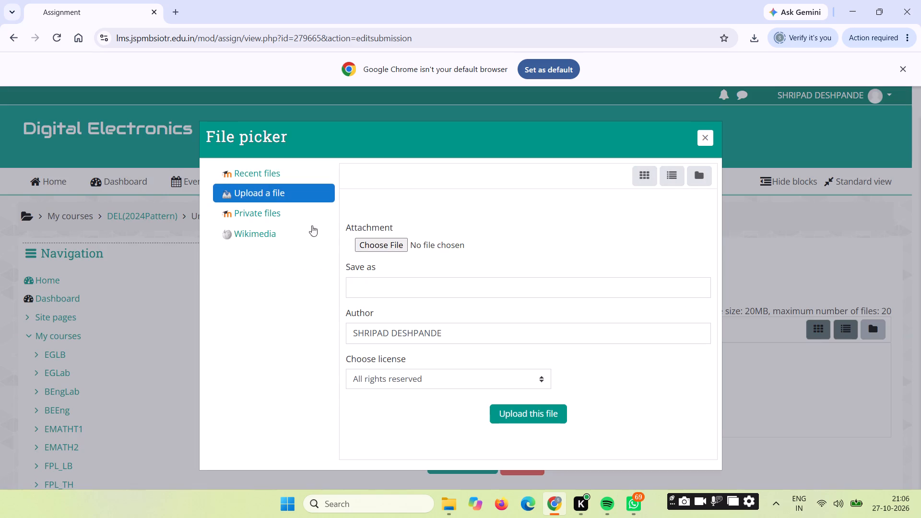
click(274, 193)
click(381, 241)
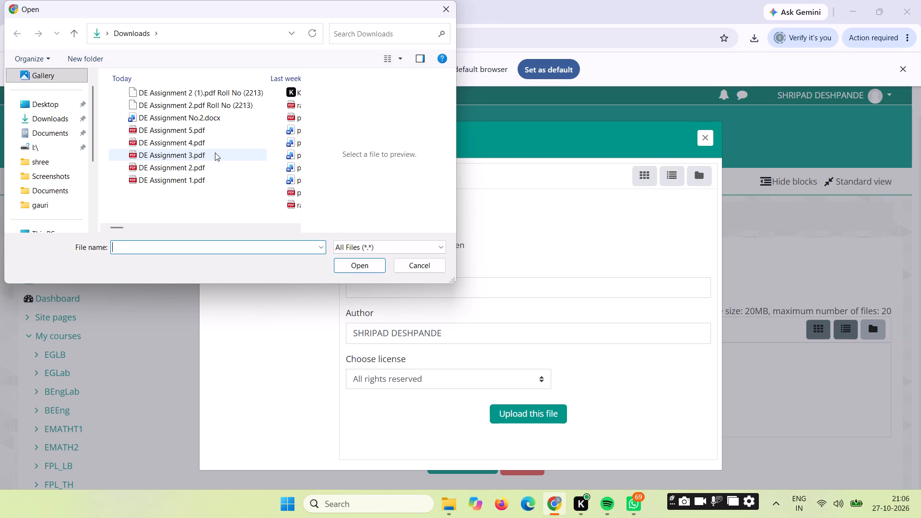
click(215, 144)
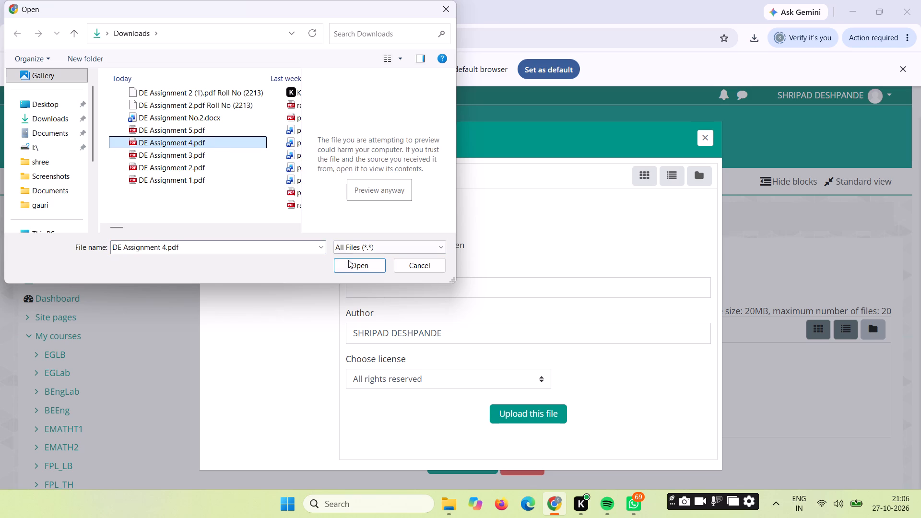
double_click(246, 141)
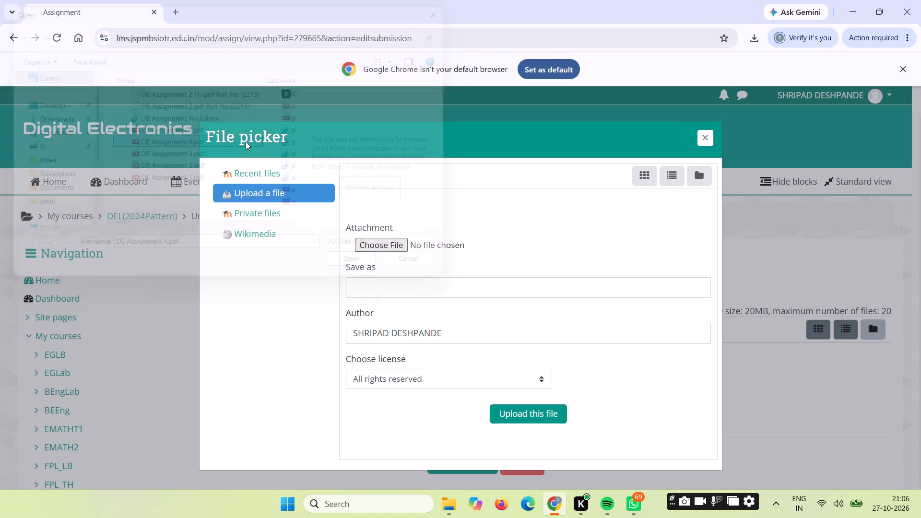
click(532, 416)
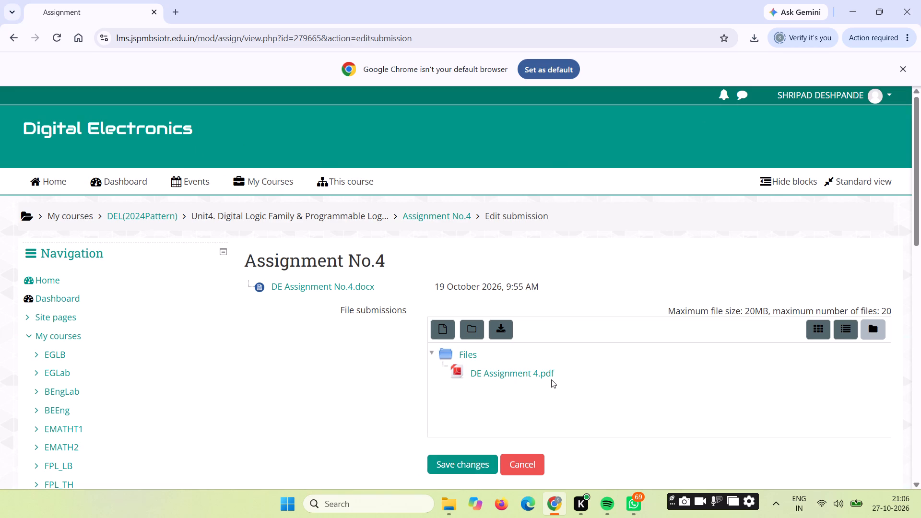
Append "Roll No" and the roll number in parentheses to the name DE Assignment 4.pdf, and save the Assignment No.4 submission.
click(554, 363)
click(525, 204)
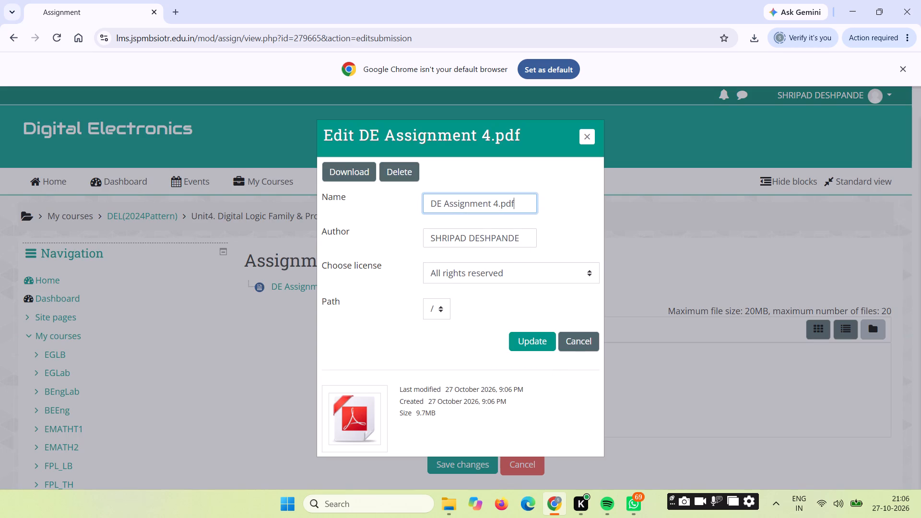
key(space)
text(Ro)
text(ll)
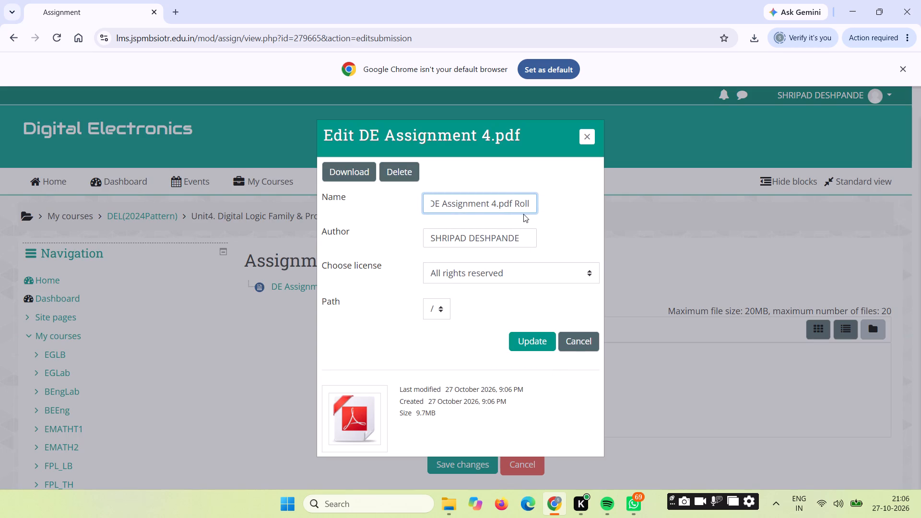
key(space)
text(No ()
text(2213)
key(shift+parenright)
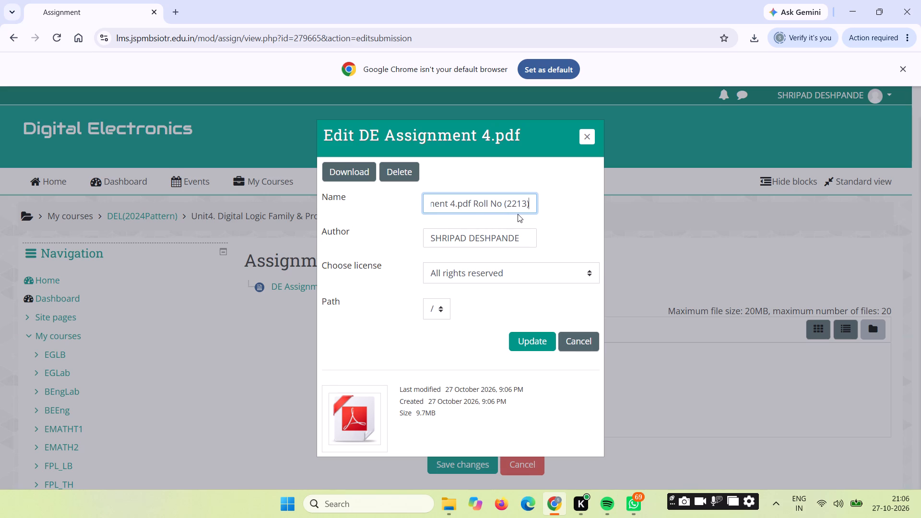
click(531, 340)
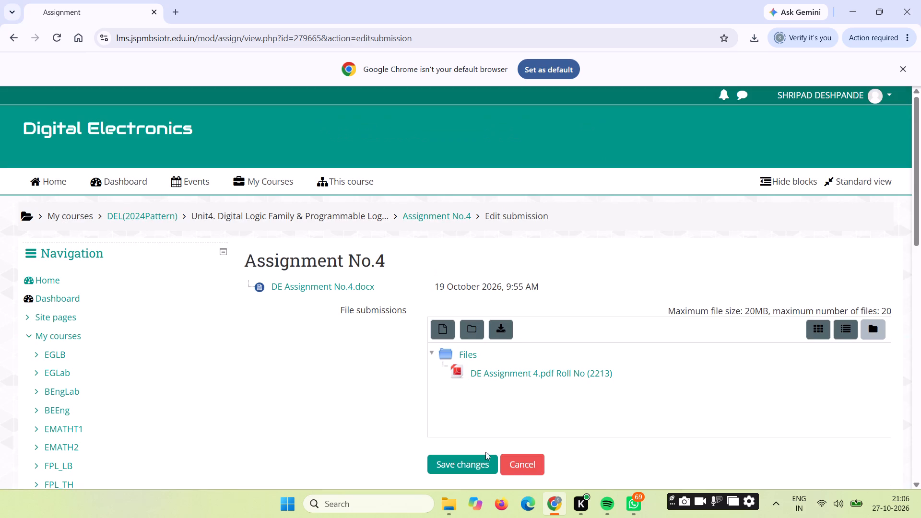
click(483, 467)
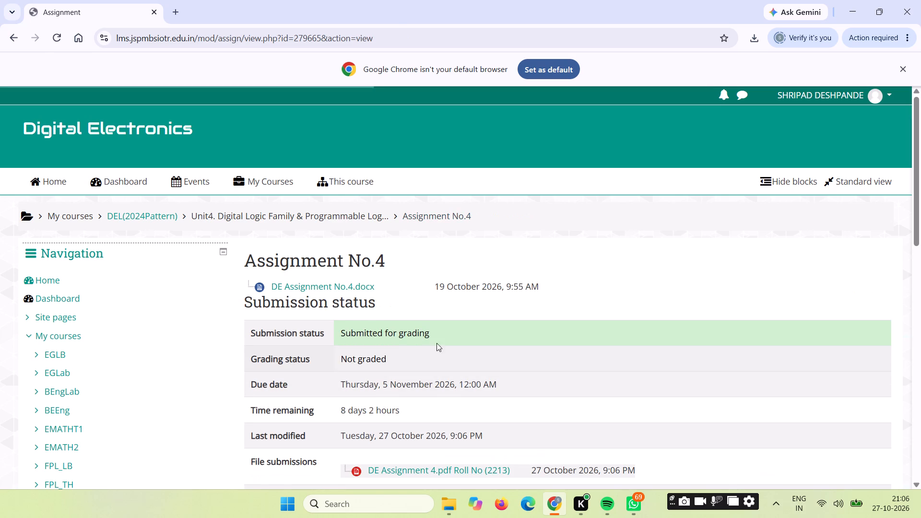
scroll(433, 333, down, 3)
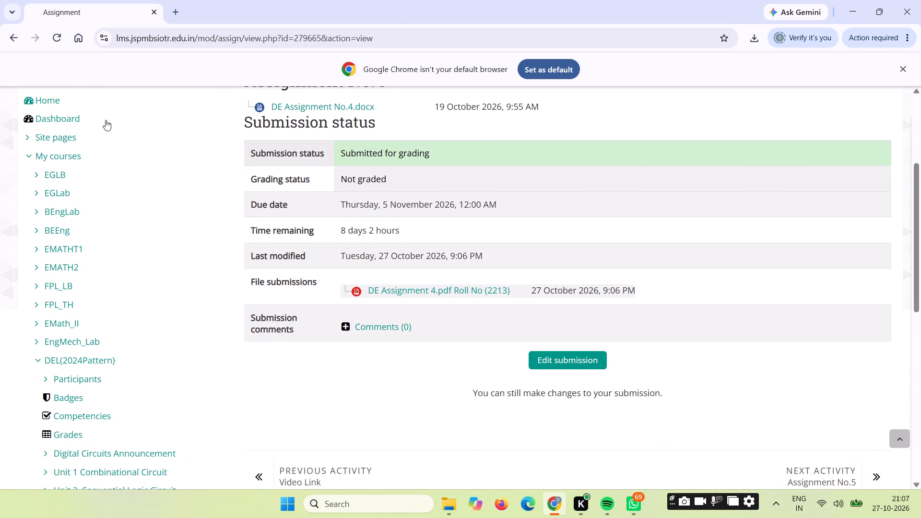
Leave the Assignment No.4 submission and open the following activity, Assignment No.5, in Unit5.Introduction to VHDL.
click(0, 34)
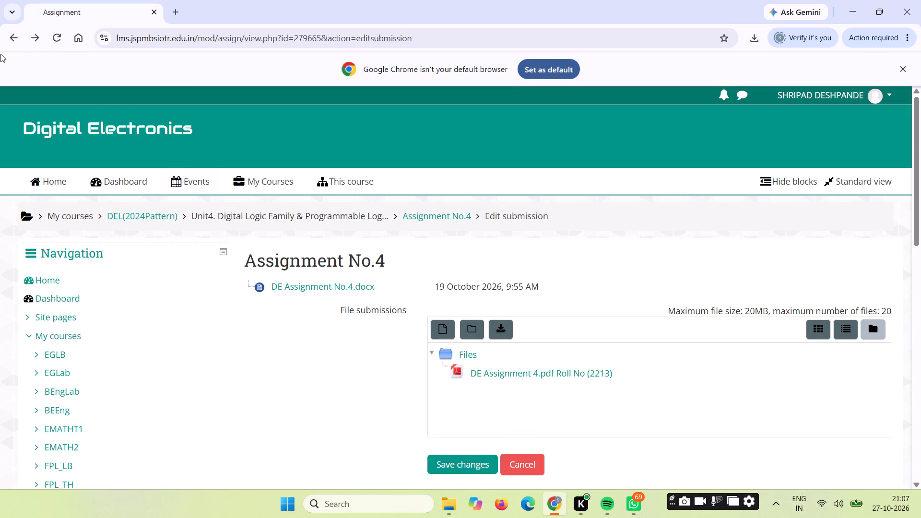
click(11, 33)
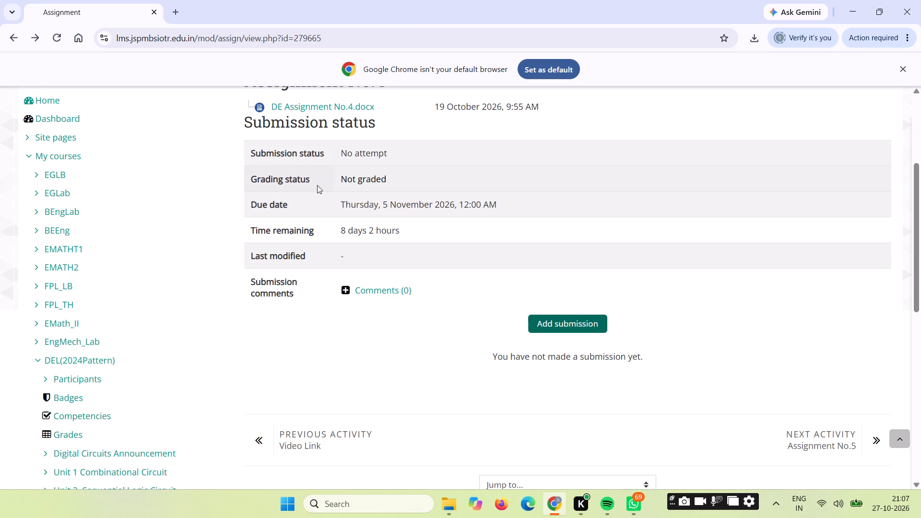
scroll(403, 194, up, 2)
scroll(814, 337, down, 3)
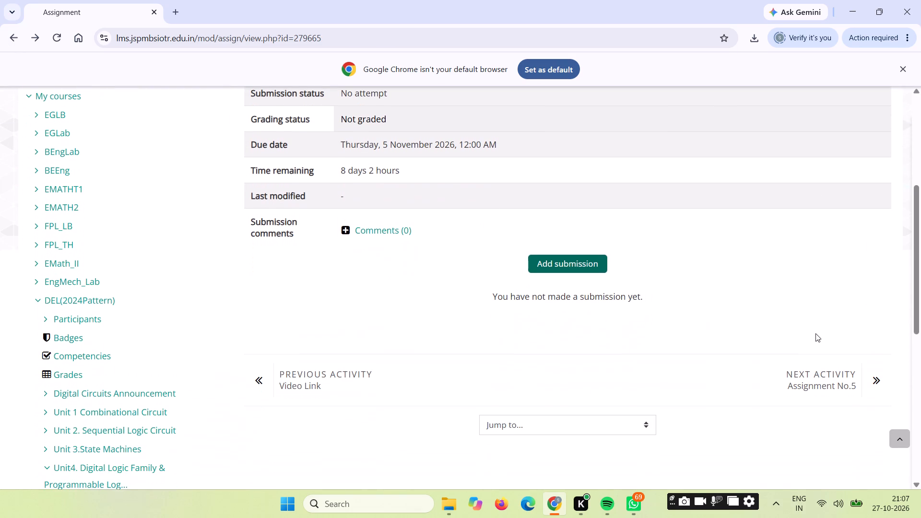
click(888, 379)
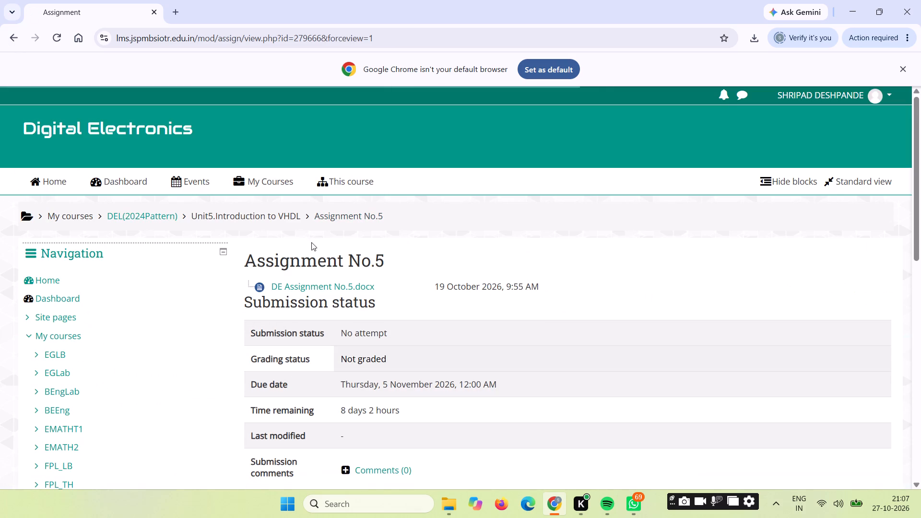
Add a submission to Assignment No.5 and upload DE Assignment 5.pdf from the Downloads folder.
scroll(297, 217, down, 2)
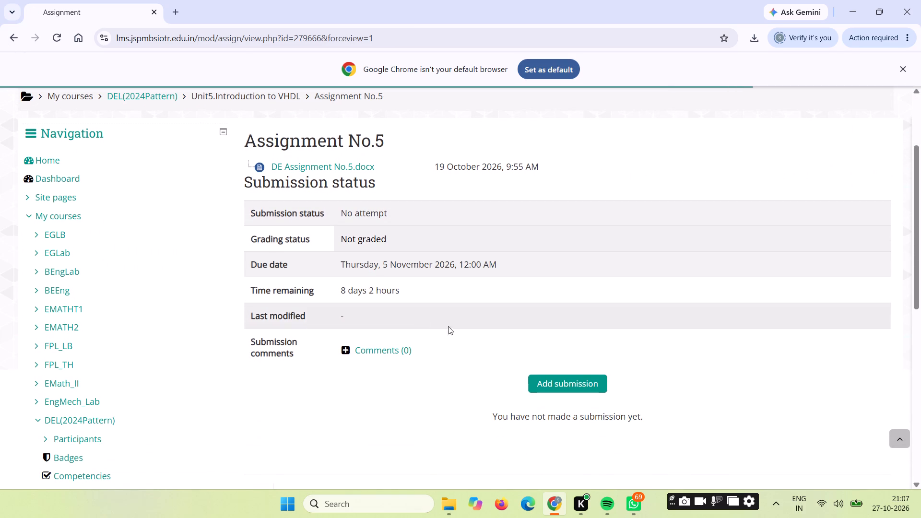
click(567, 385)
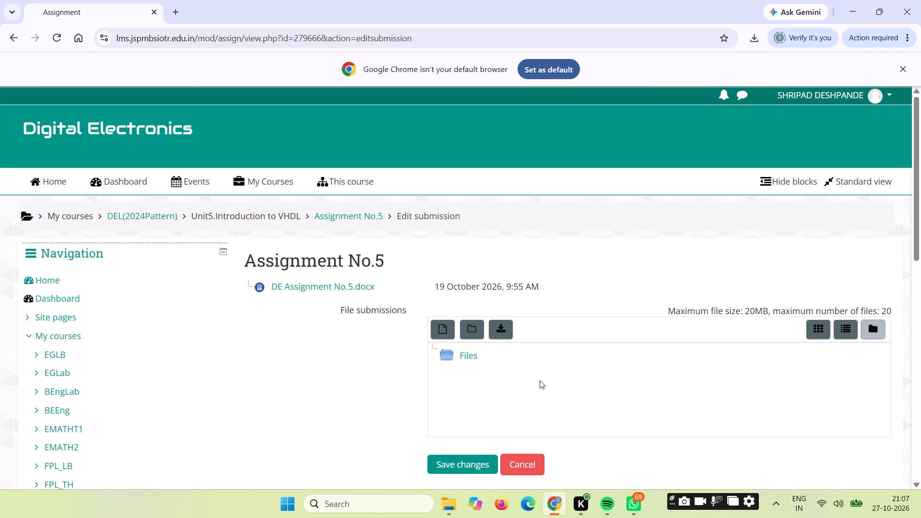
click(458, 346)
click(448, 334)
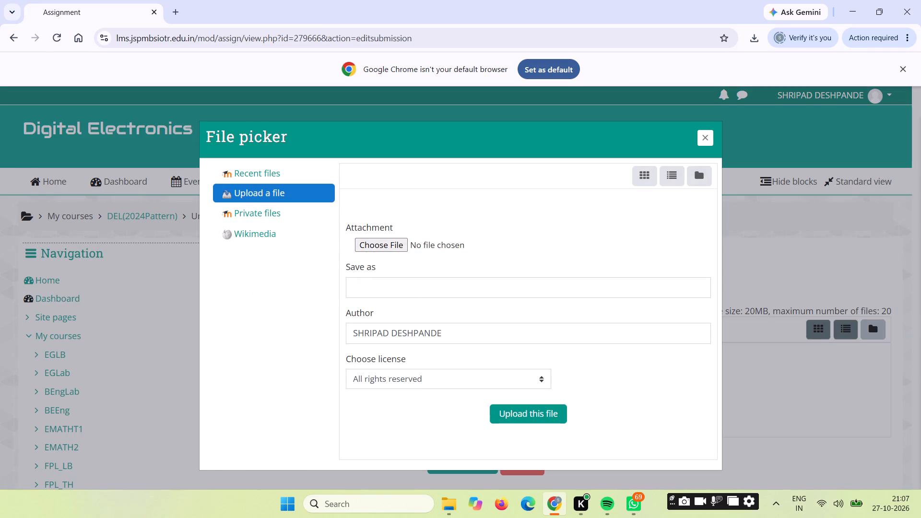
click(403, 283)
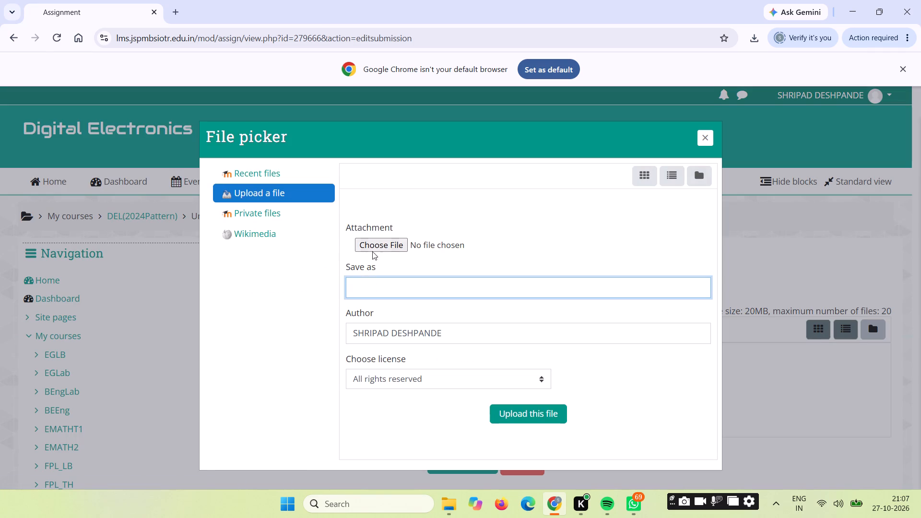
click(370, 241)
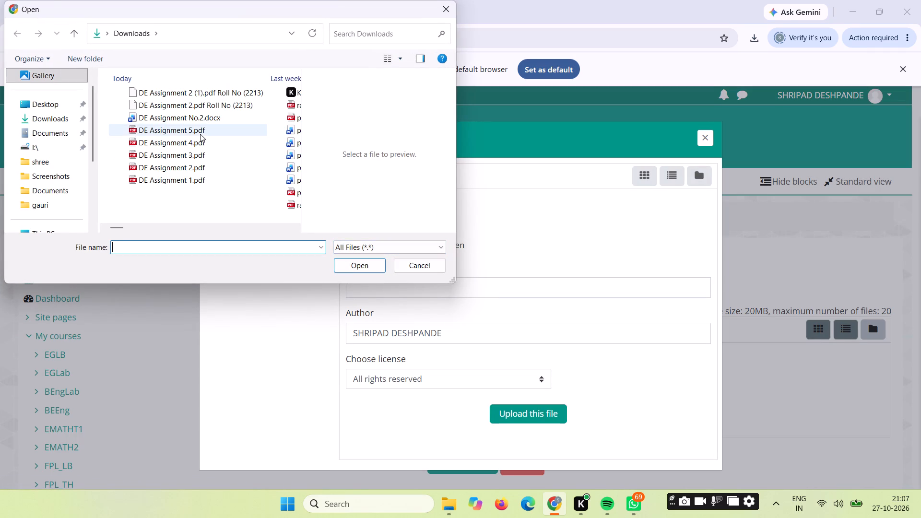
click(200, 134)
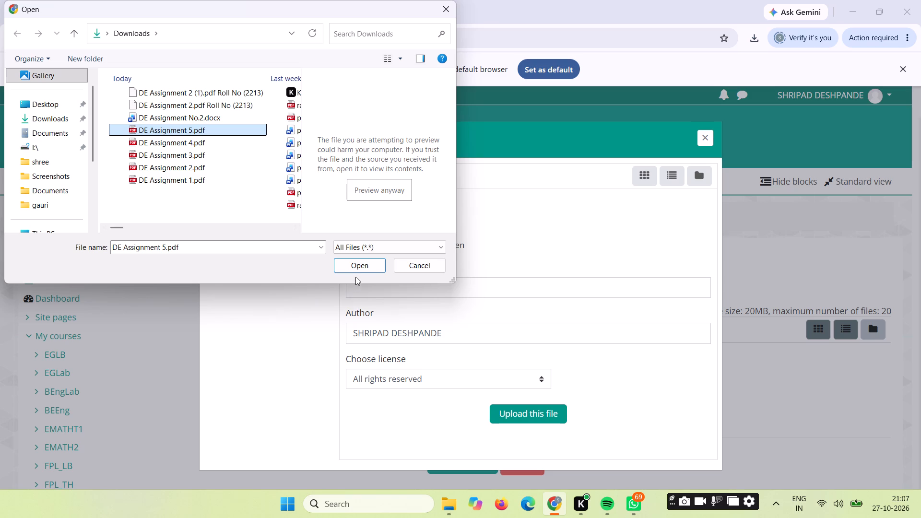
double_click(200, 128)
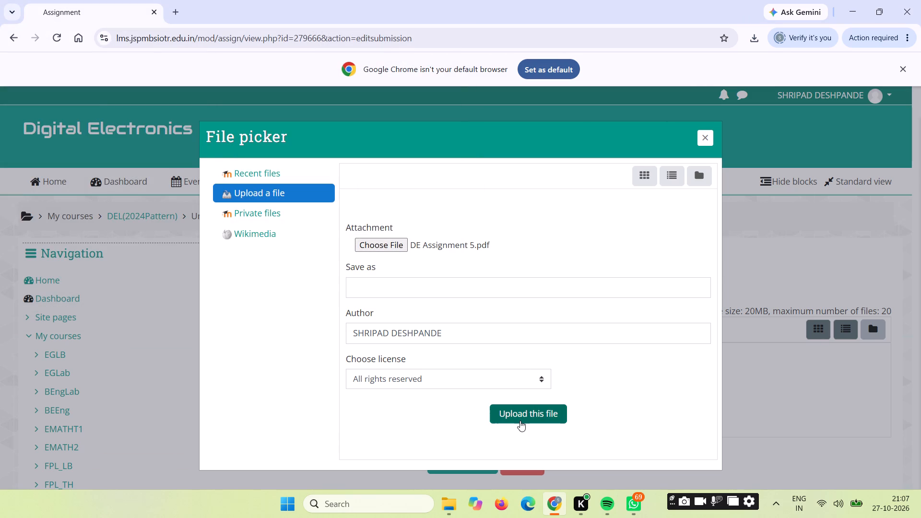
click(520, 421)
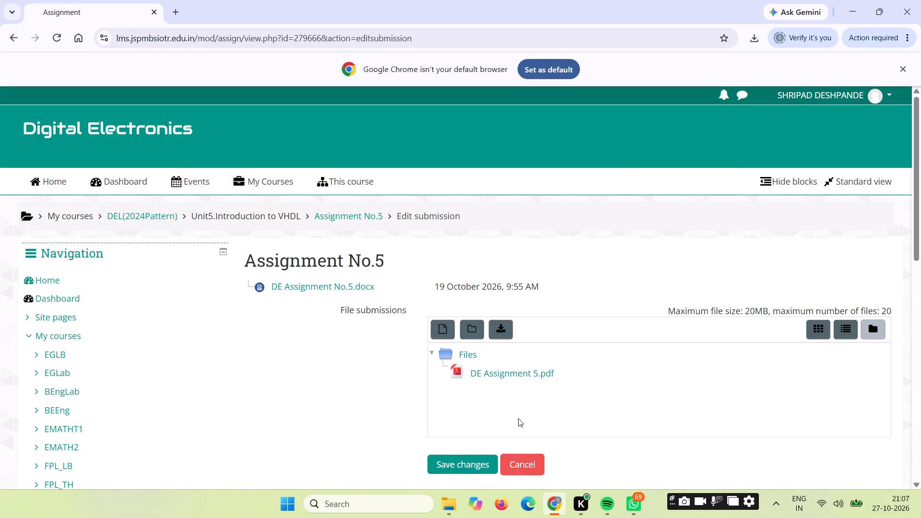
Append "RollNo" and the roll number in parentheses to the name DE Assignment 5.pdf, and save the Assignment No.5 submission.
click(528, 367)
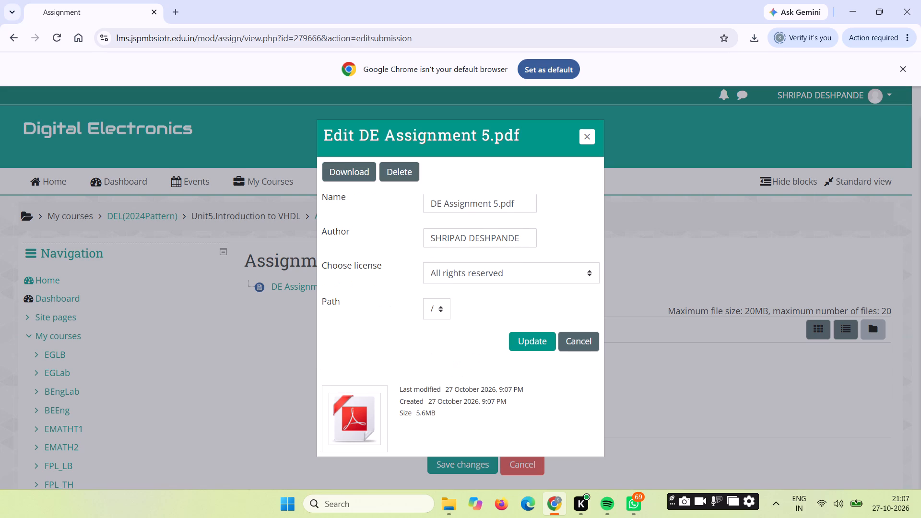
click(528, 203)
key(space)
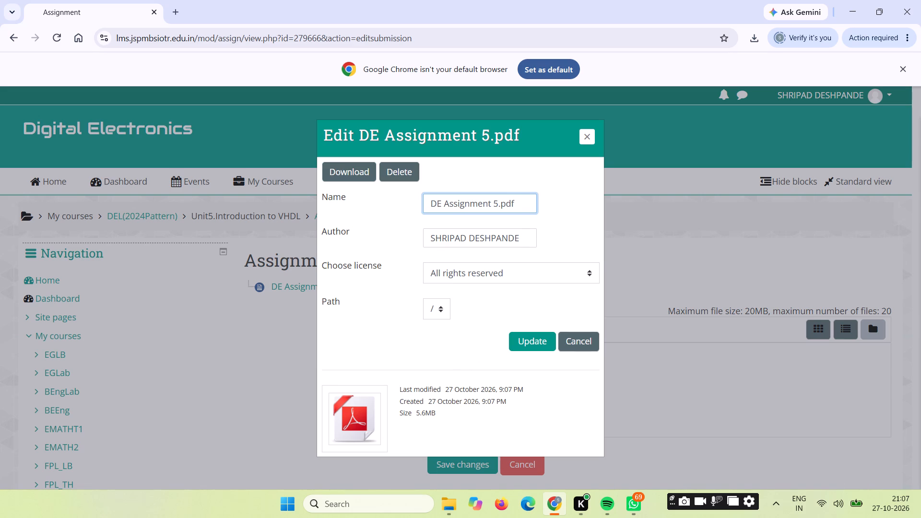
key(shift+r)
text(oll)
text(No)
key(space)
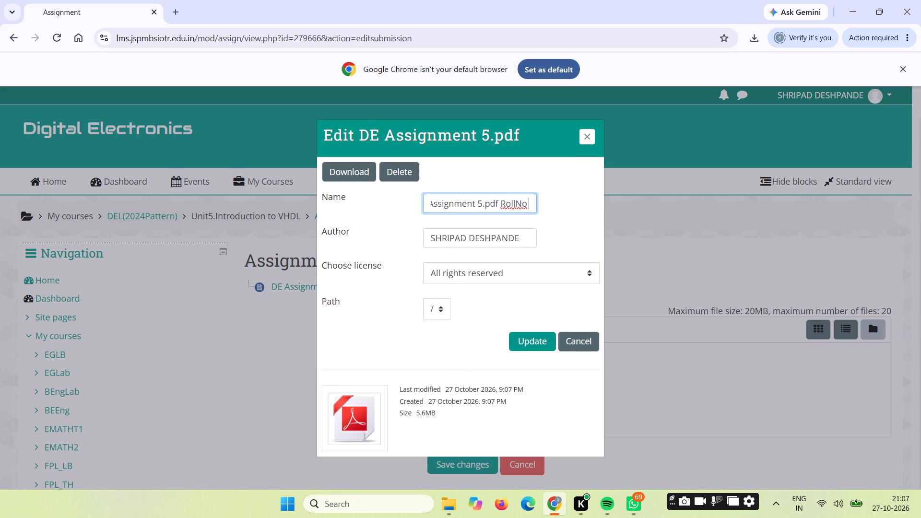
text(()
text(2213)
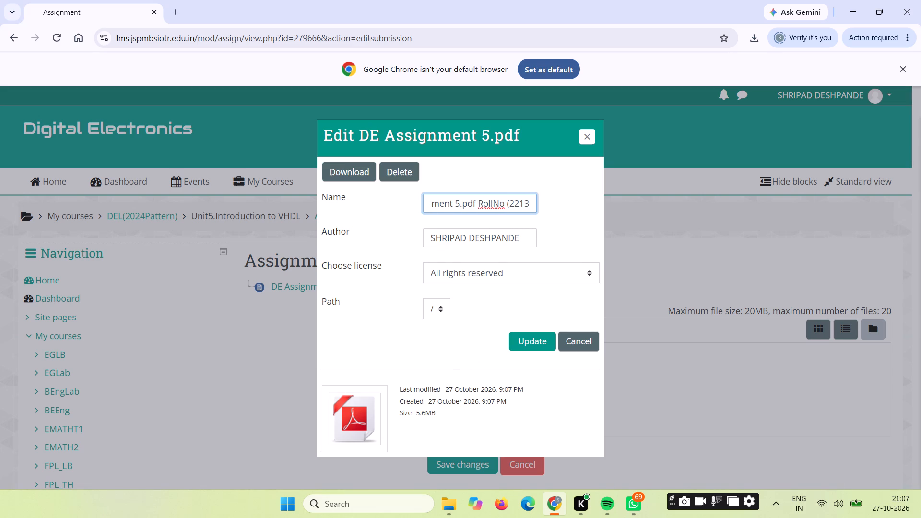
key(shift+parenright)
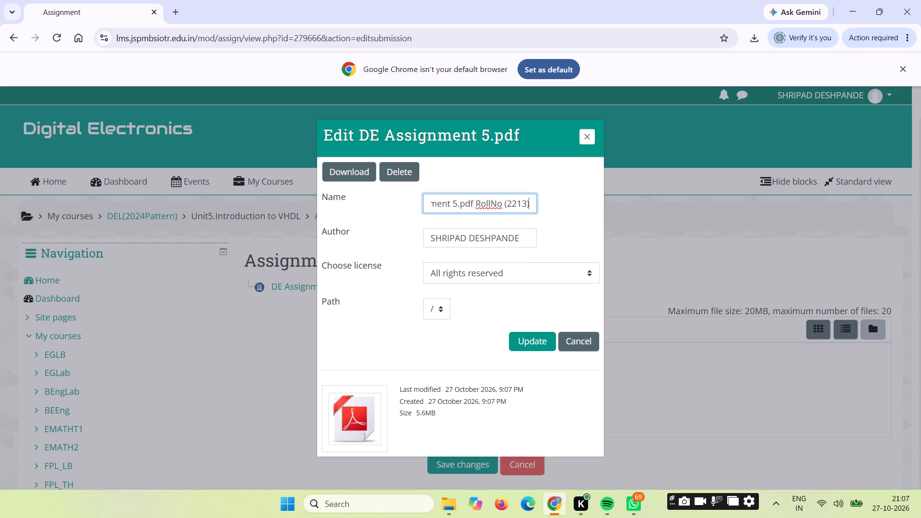
click(536, 341)
click(476, 468)
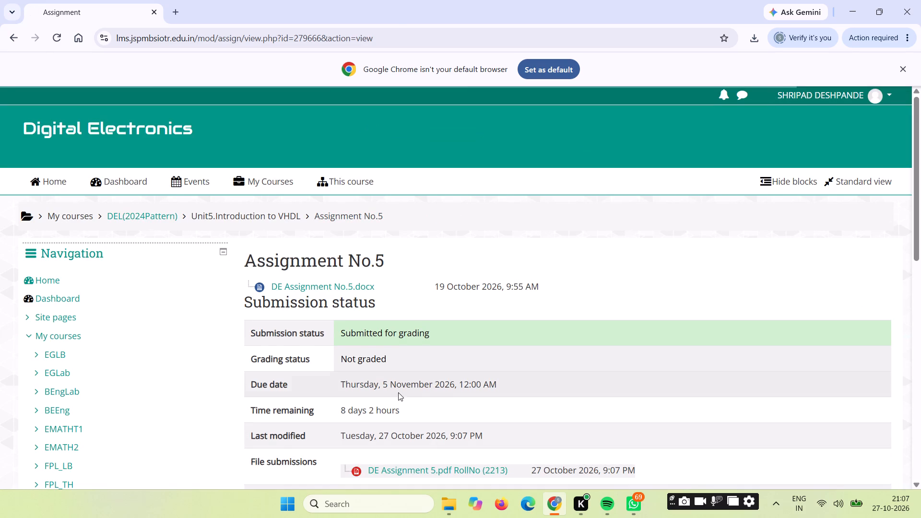
scroll(398, 392, down, 2)
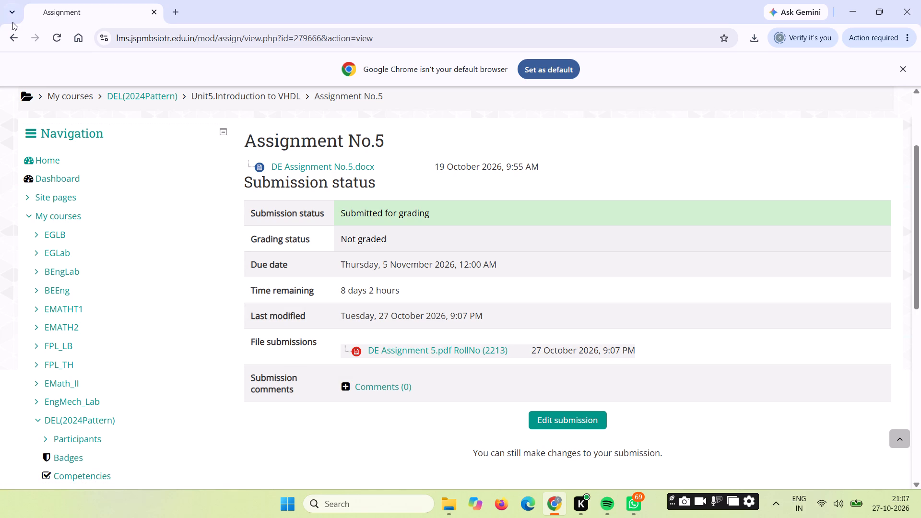
Return to the Digital Electronics course page and check the submission status of all five assignments, Unit 1 through Unit 5.
click(12, 40)
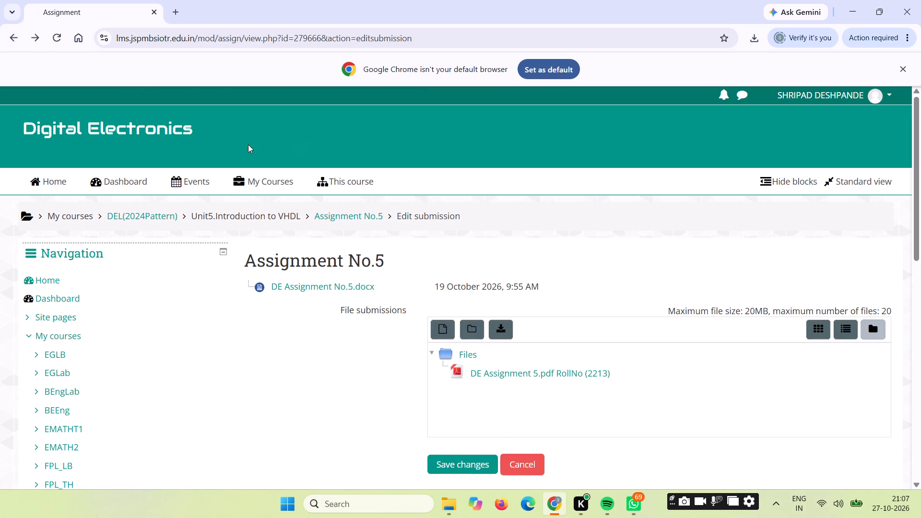
click(20, 38)
click(20, 38)
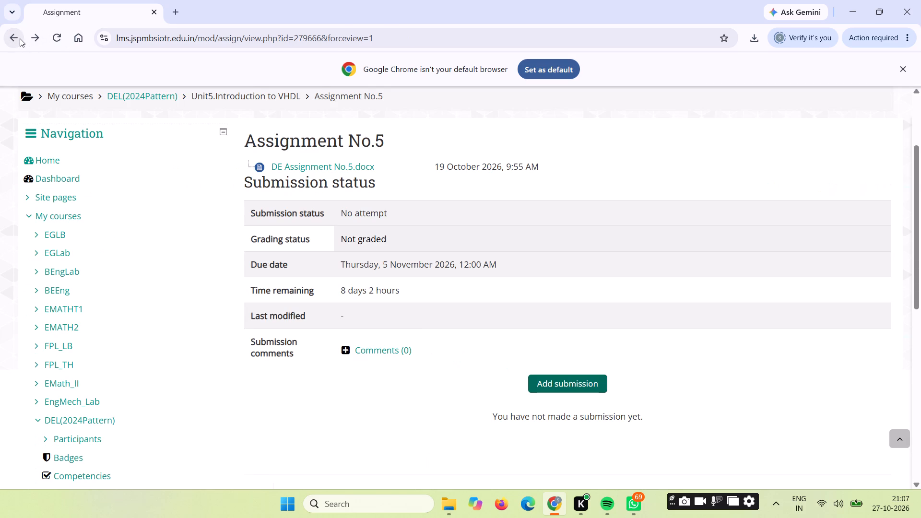
click(20, 38)
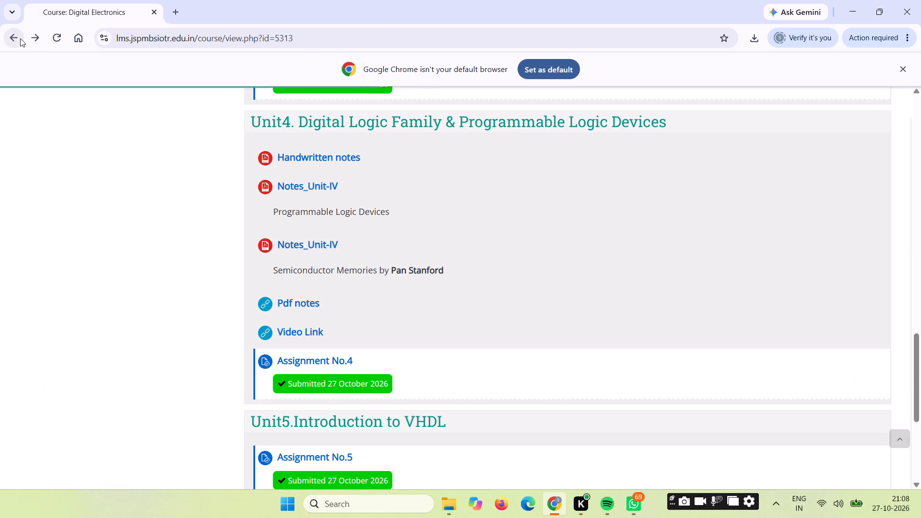
scroll(298, 195, up, 1)
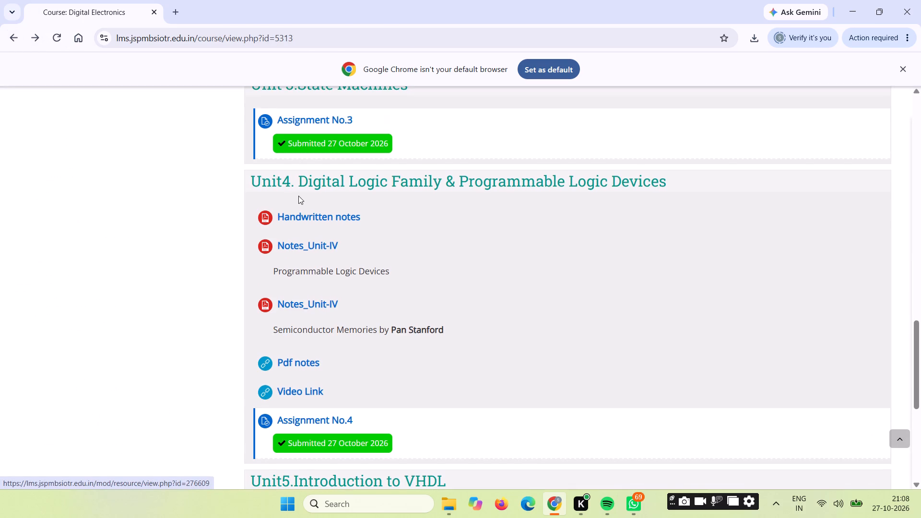
scroll(298, 196, up, 5)
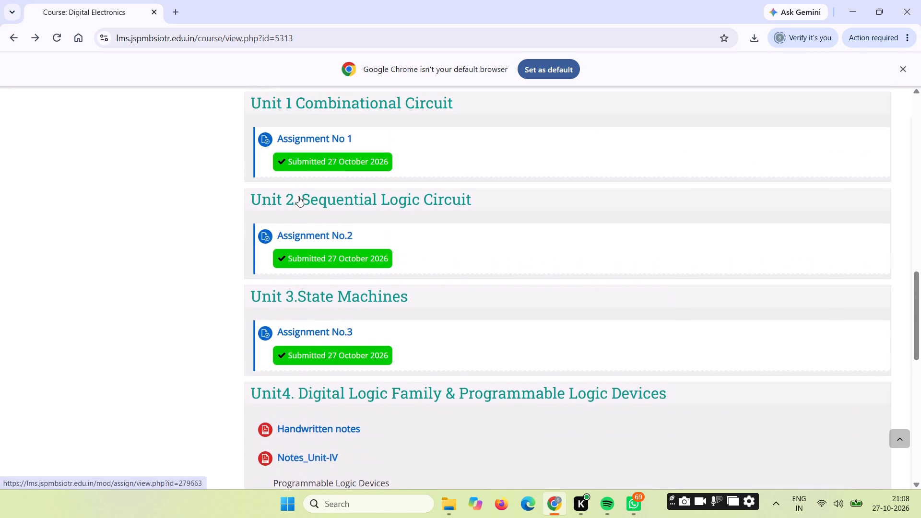
scroll(298, 196, down, 10)
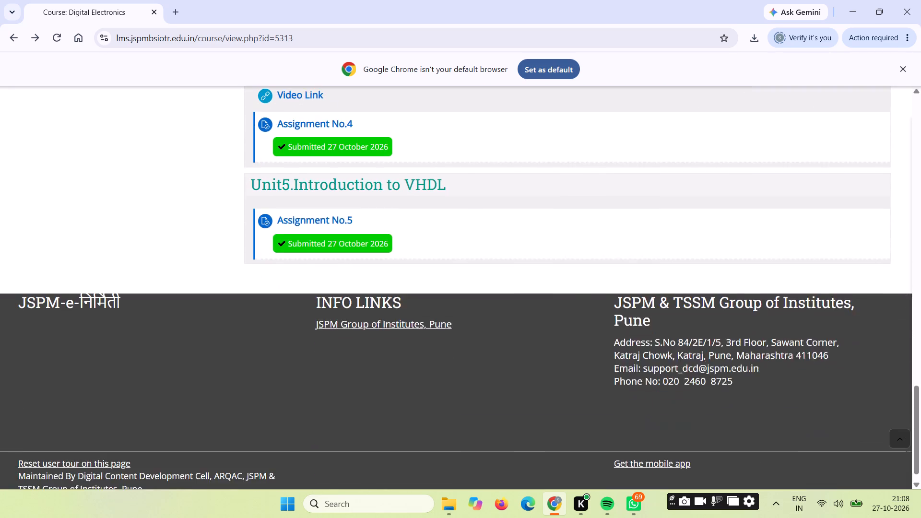
scroll(298, 196, up, 8)
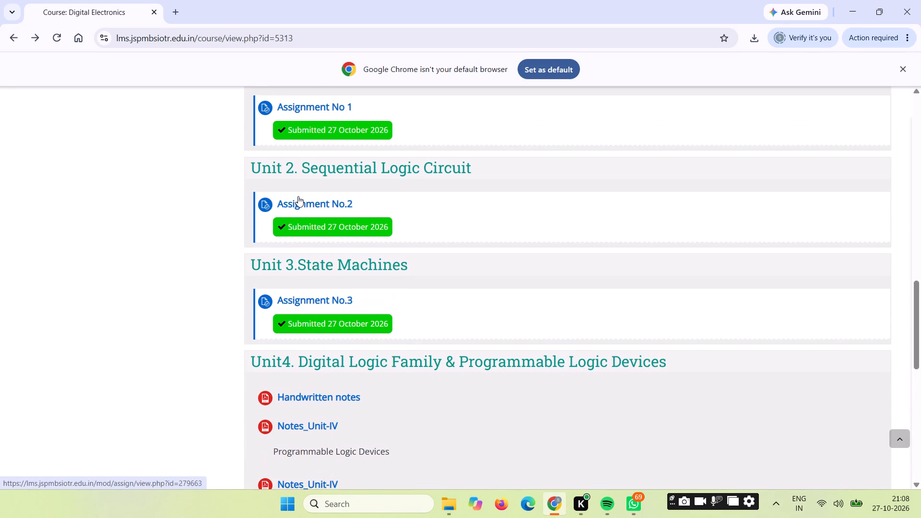
scroll(298, 196, down, 3)
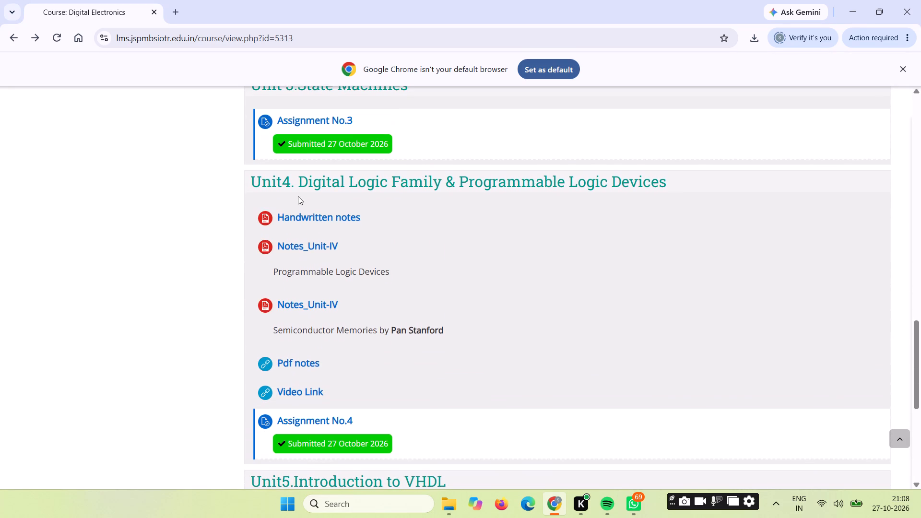
scroll(298, 196, down, 1)
scroll(298, 196, up, 3)
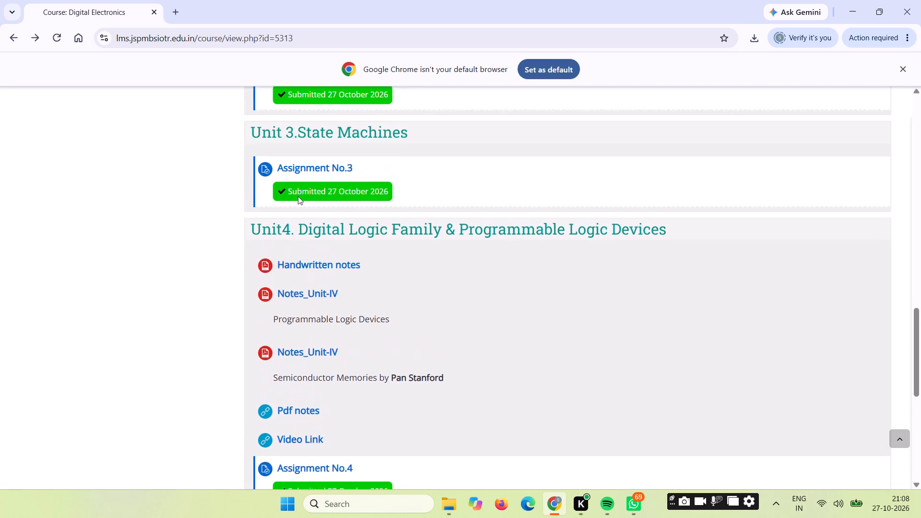
scroll(298, 196, up, 6)
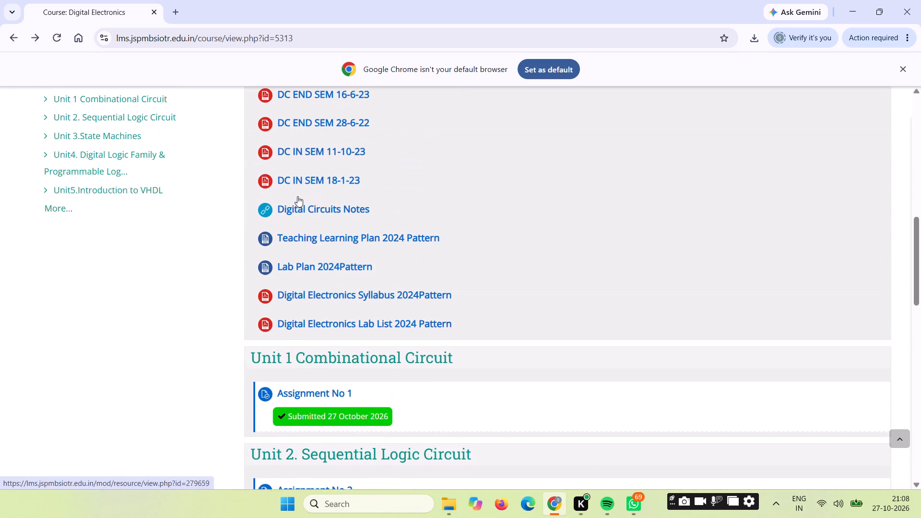
Look through the Digital Electronics course page, from the course contents and submission date entry to the unit assignments' submission status.
scroll(297, 196, up, 3)
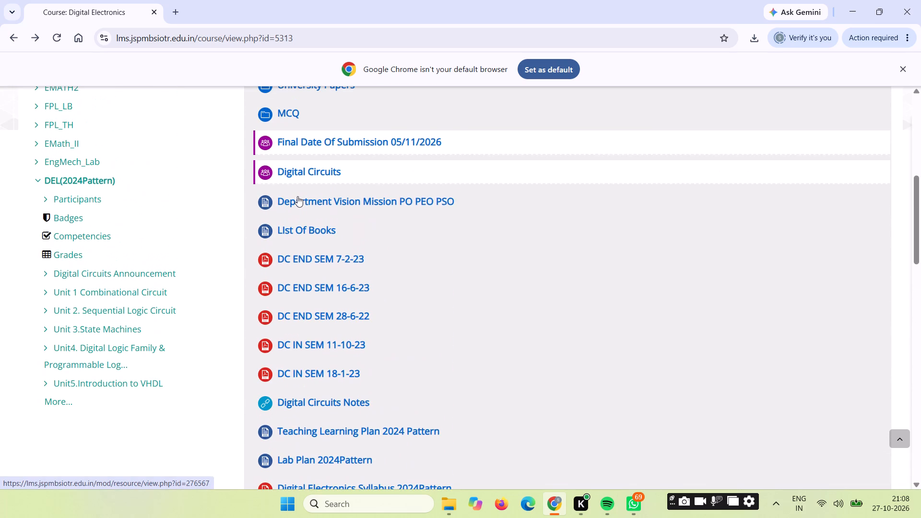
scroll(297, 196, down, 1)
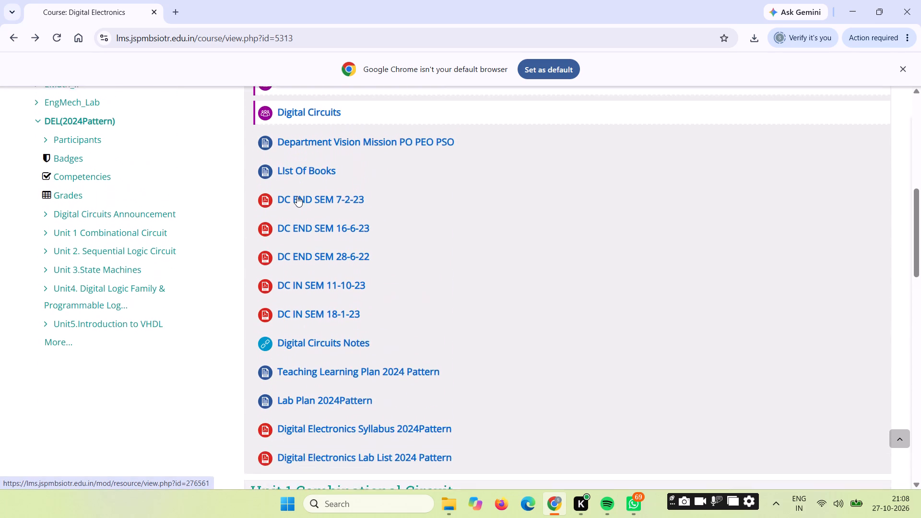
scroll(297, 196, down, 1)
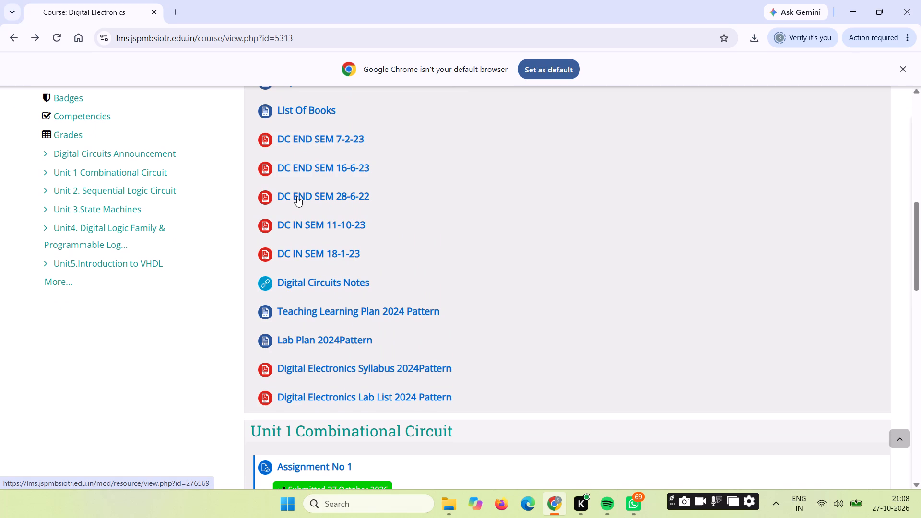
scroll(297, 196, up, 3)
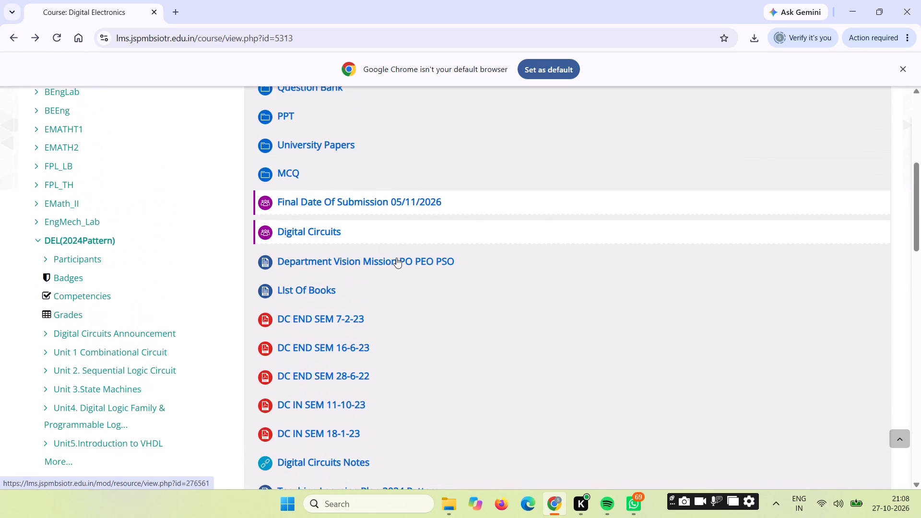
scroll(396, 258, up, 2)
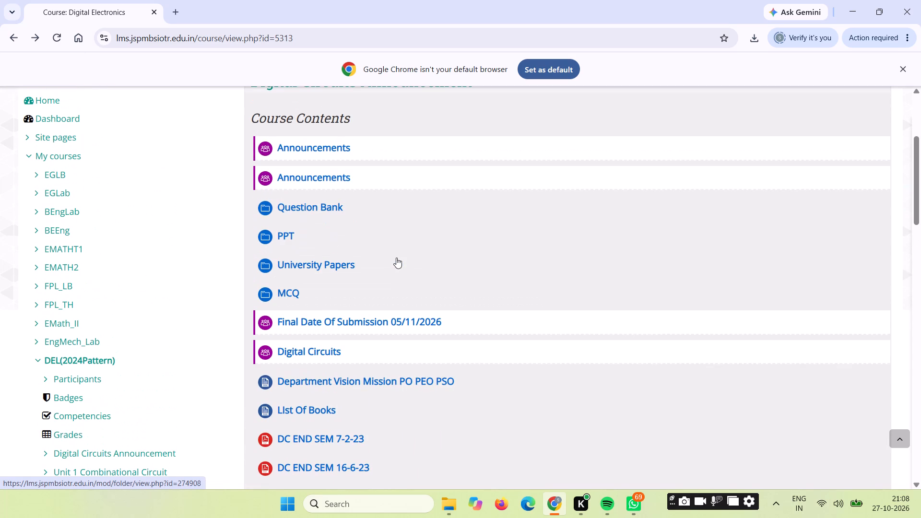
scroll(396, 258, up, 2)
scroll(396, 258, down, 3)
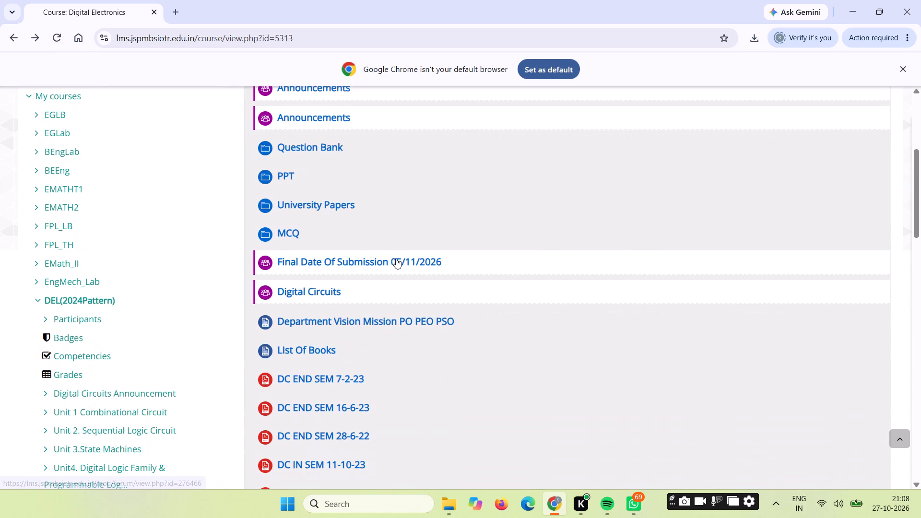
scroll(396, 258, down, 7)
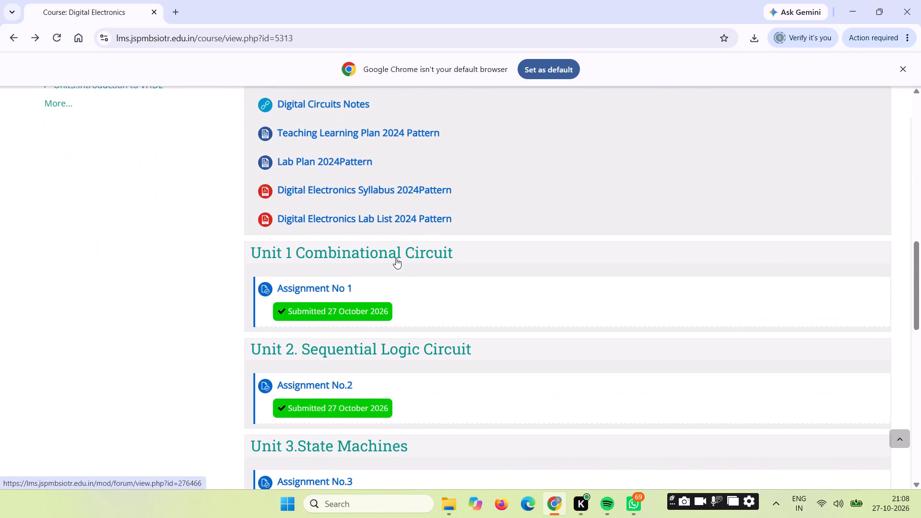
scroll(396, 258, down, 3)
scroll(396, 258, up, 1)
scroll(396, 258, down, 2)
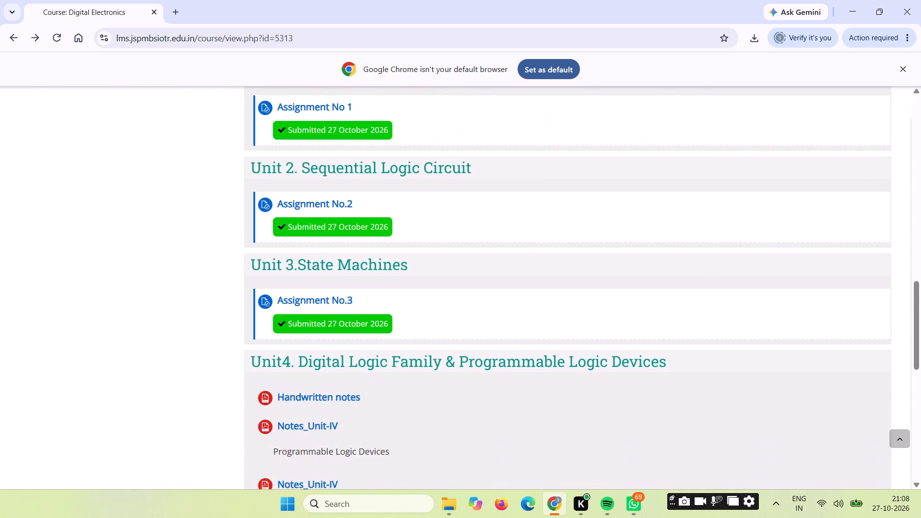
scroll(395, 258, down, 2)
scroll(395, 258, up, 8)
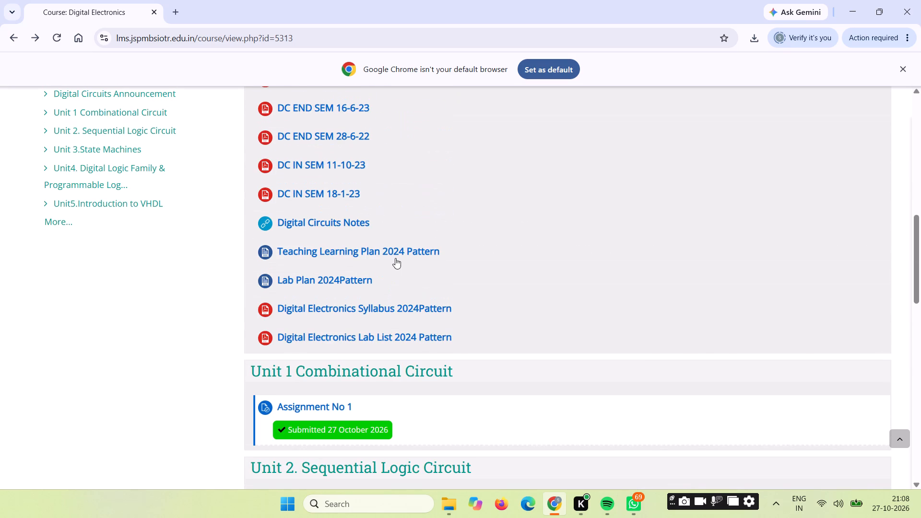
scroll(395, 258, up, 4)
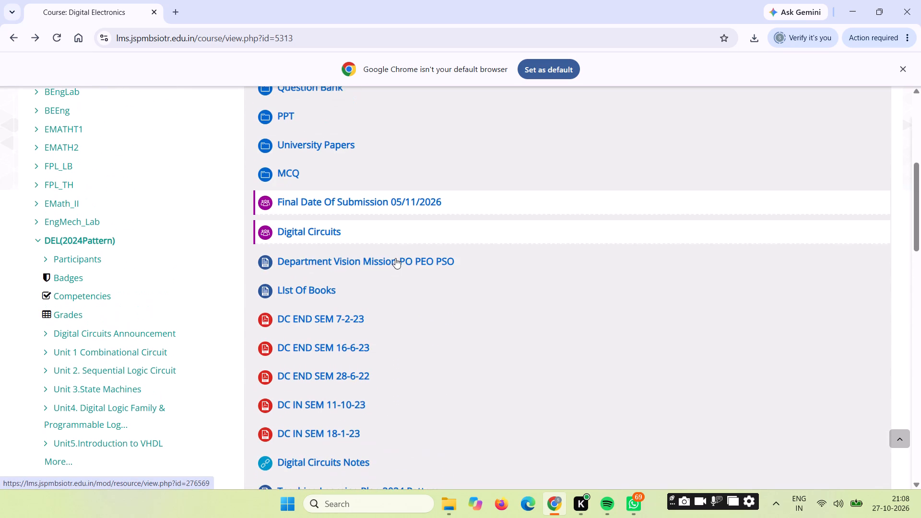
scroll(395, 258, up, 3)
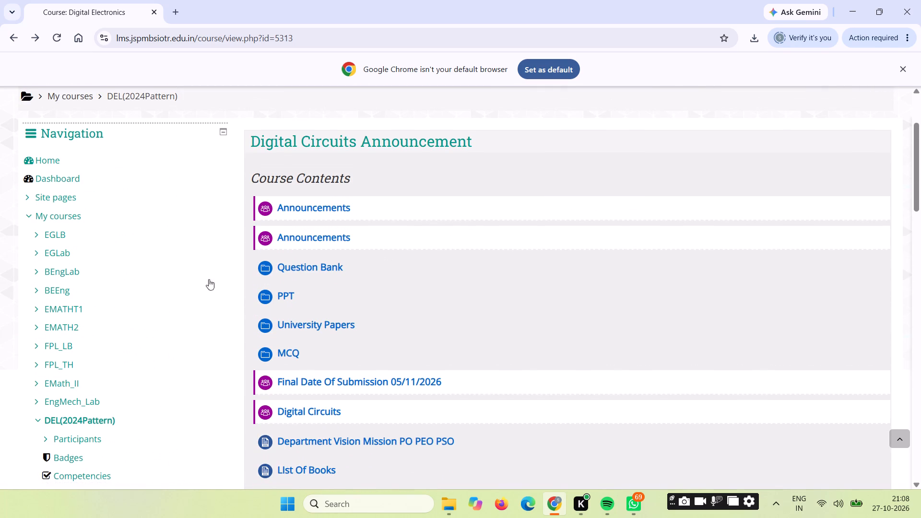
scroll(40, 340, down, 4)
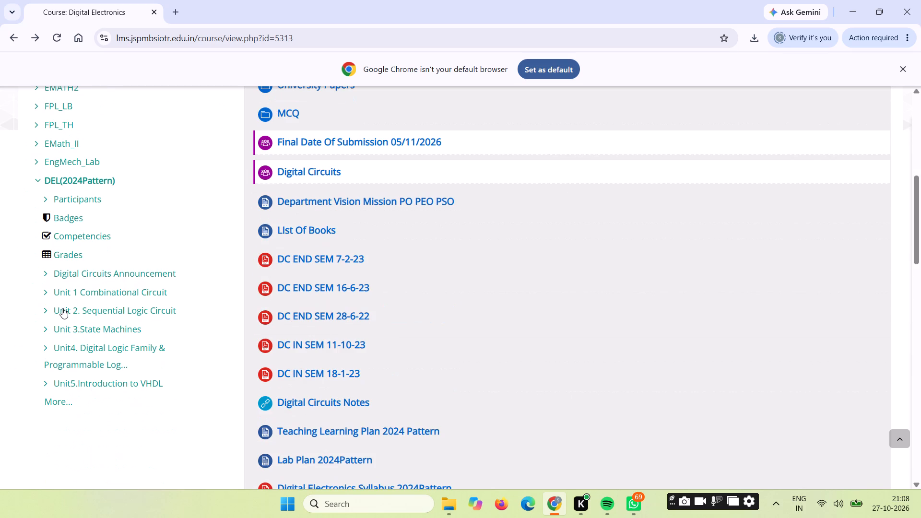
scroll(62, 308, up, 4)
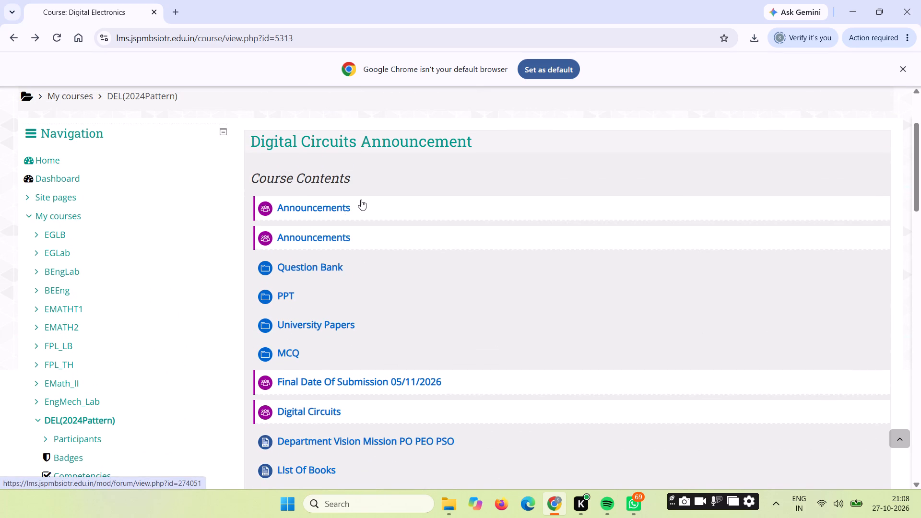
scroll(361, 200, down, 3)
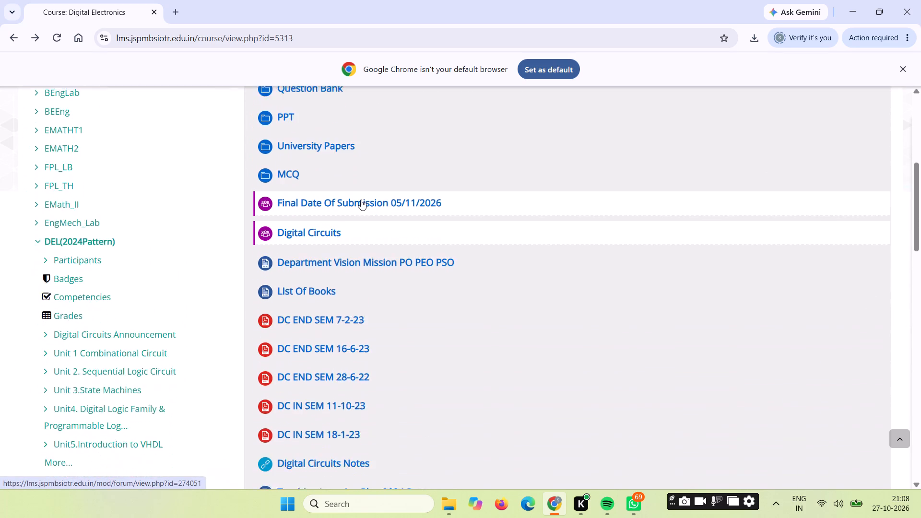
scroll(361, 200, down, 2)
scroll(360, 199, up, 5)
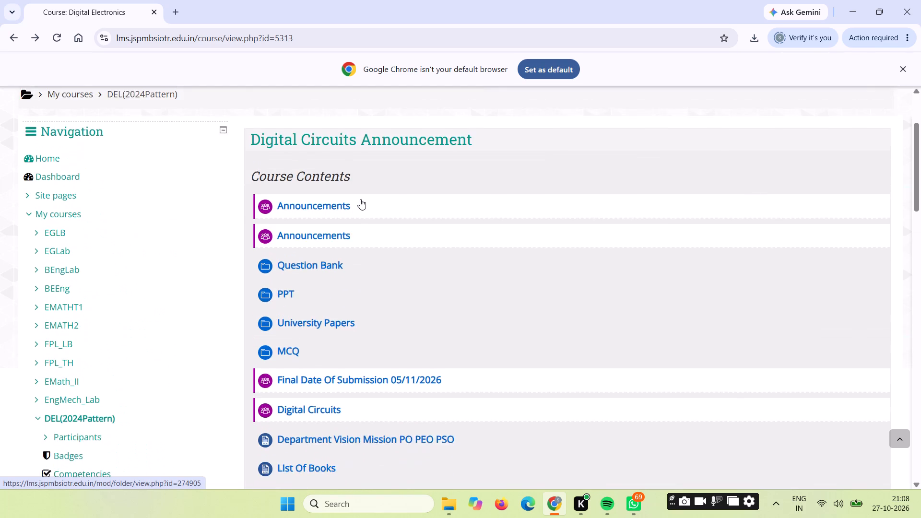
scroll(360, 199, up, 4)
scroll(360, 198, down, 3)
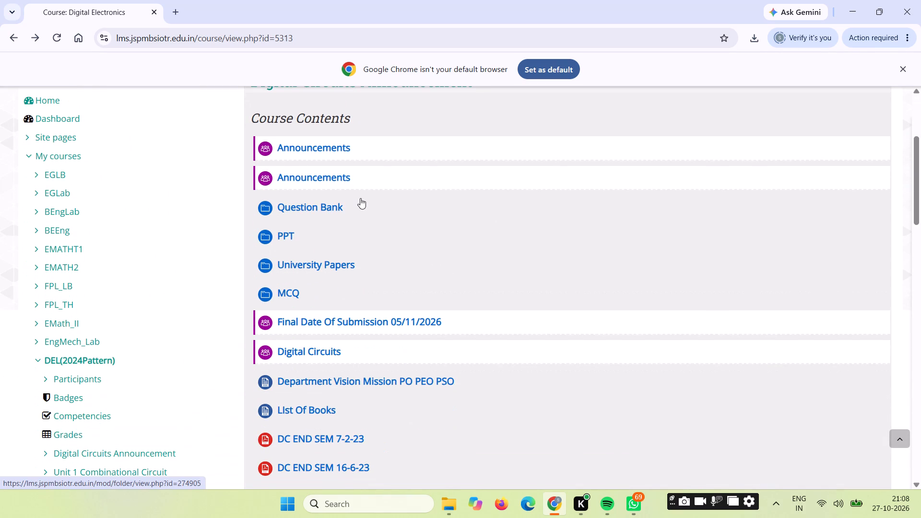
scroll(360, 198, down, 7)
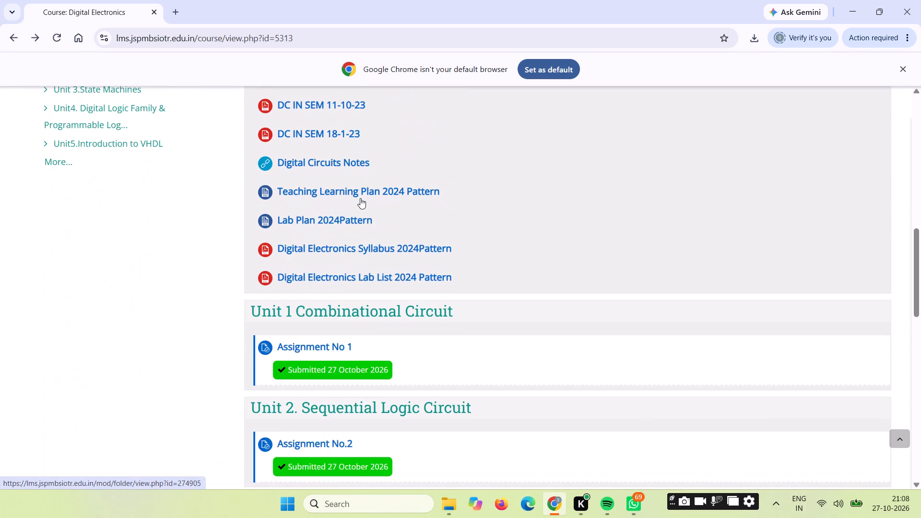
scroll(360, 198, down, 8)
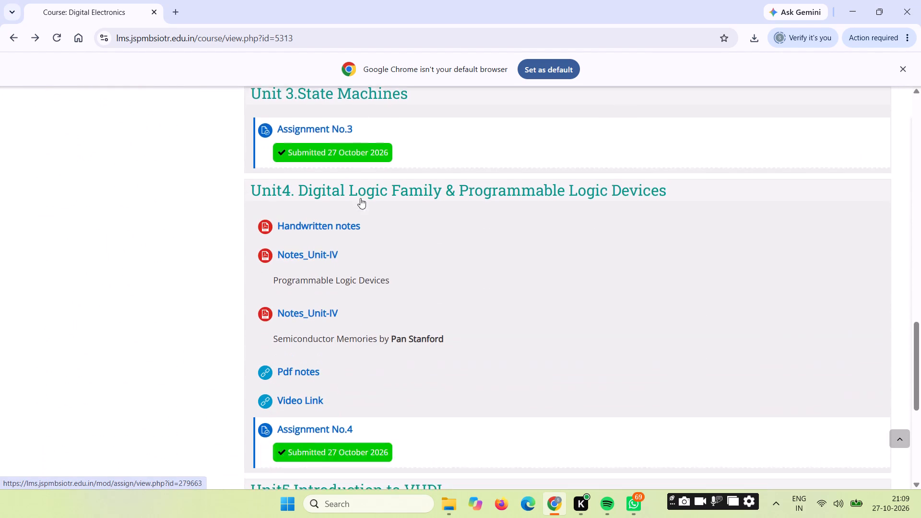
scroll(360, 198, down, 1)
Return to the Sem I course list and open the DEL Lab course.
click(17, 42)
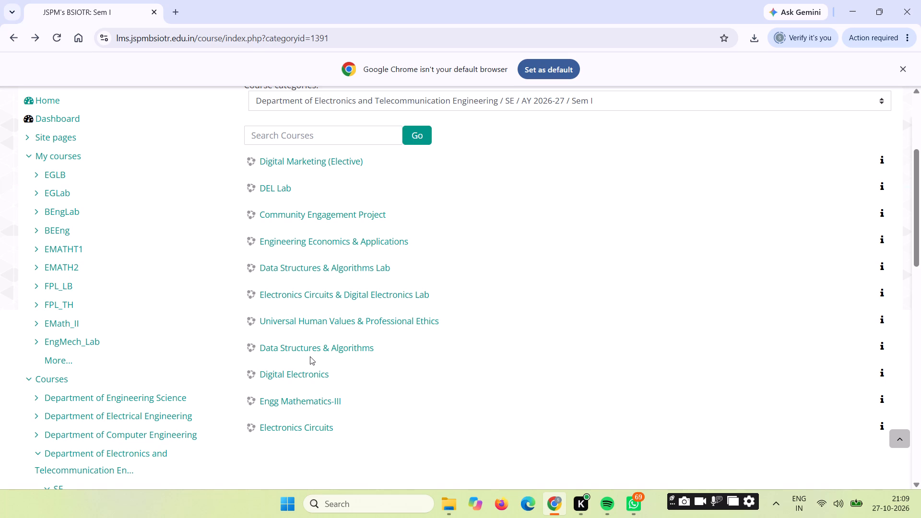
click(283, 190)
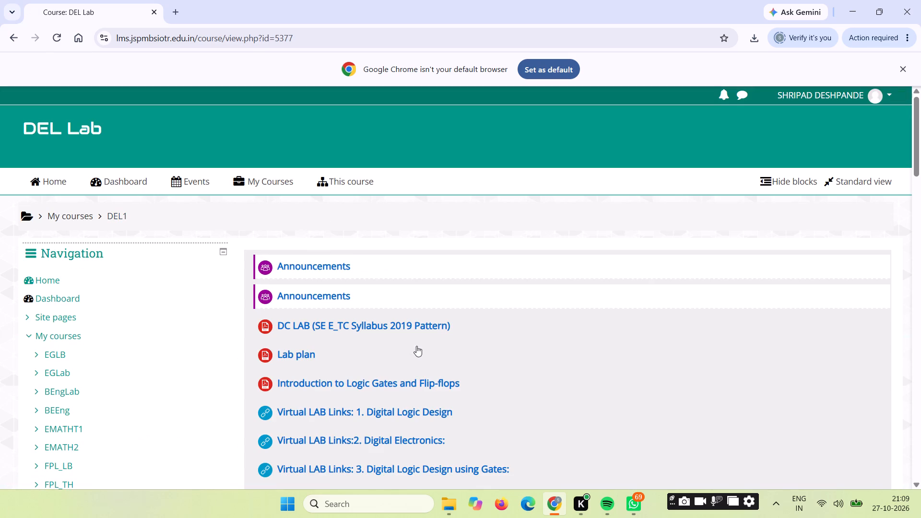
Look through the DEL Lab course contents, from the virtual lab links to the Experiment No.1 section.
scroll(416, 346, down, 4)
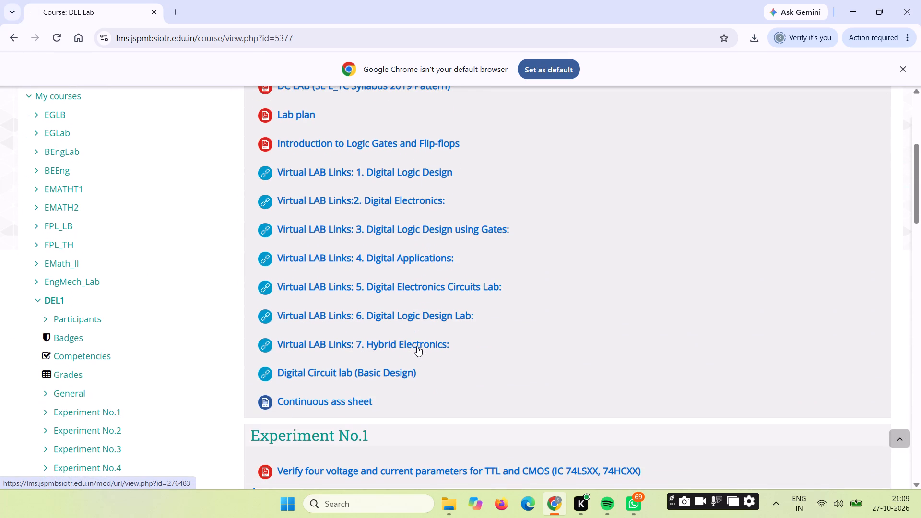